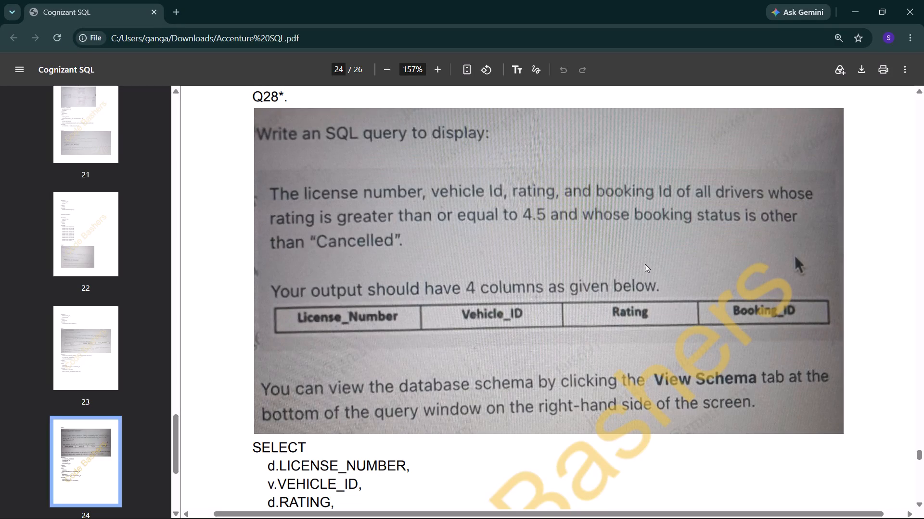
Read the Q28 problem statement on drivers rated 4.5 or higher with non-cancelled bookings, including its four required output columns.
{"action": "scroll", "coordinate": [645, 264], "scroll_direction": "down", "scroll_amount": 1}
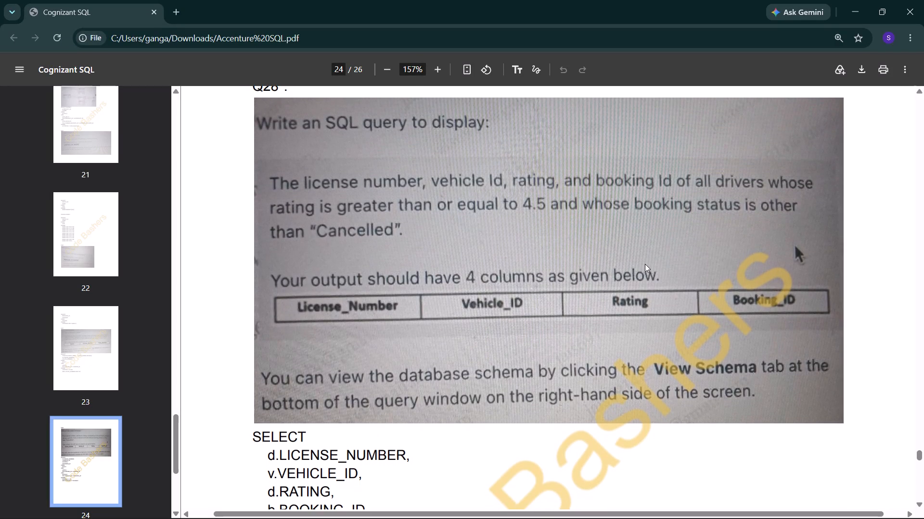
{"action": "scroll", "coordinate": [645, 264], "scroll_direction": "down", "scroll_amount": 2}
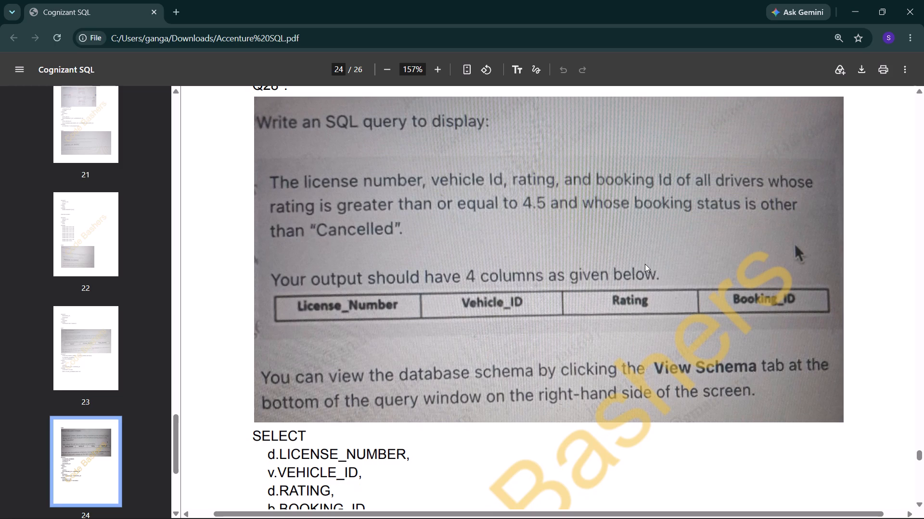
{"action": "scroll", "coordinate": [645, 264], "scroll_direction": "down", "scroll_amount": 2}
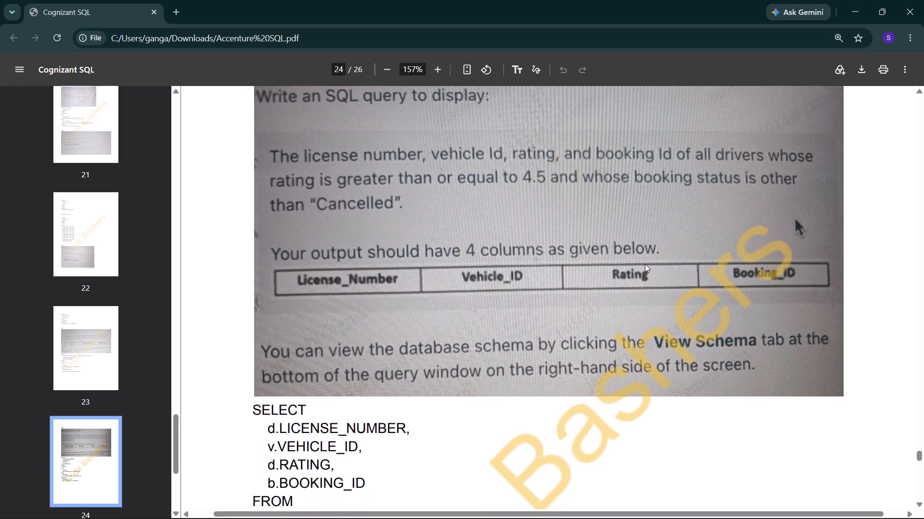
{"action": "scroll", "coordinate": [645, 264], "scroll_direction": "down", "scroll_amount": 1}
{"action": "scroll", "coordinate": [645, 264], "scroll_direction": "up", "scroll_amount": 1}
Examine the Q28 solution query joining driver, vehicle and booking, and compare it with the problem's required columns and conditions.
{"action": "scroll", "coordinate": [644, 273], "scroll_direction": "down", "scroll_amount": 3}
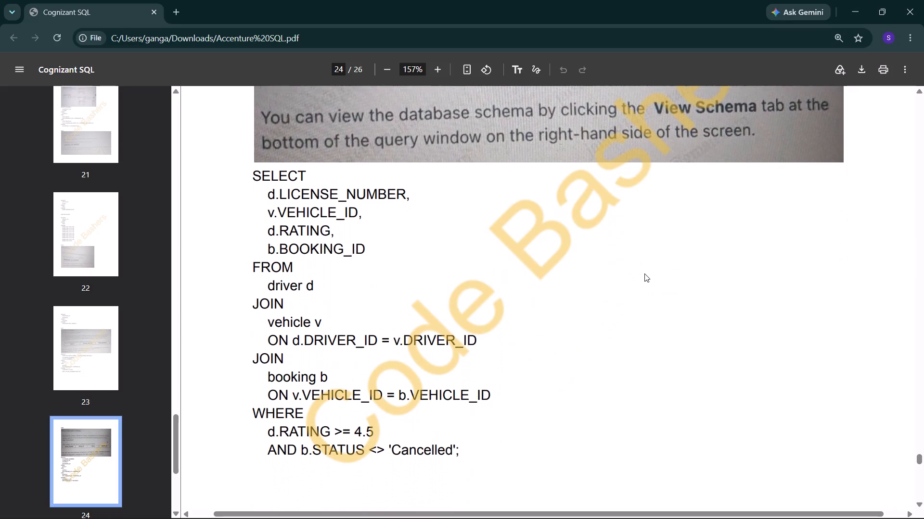
{"action": "scroll", "coordinate": [644, 273], "scroll_direction": "down", "scroll_amount": 2}
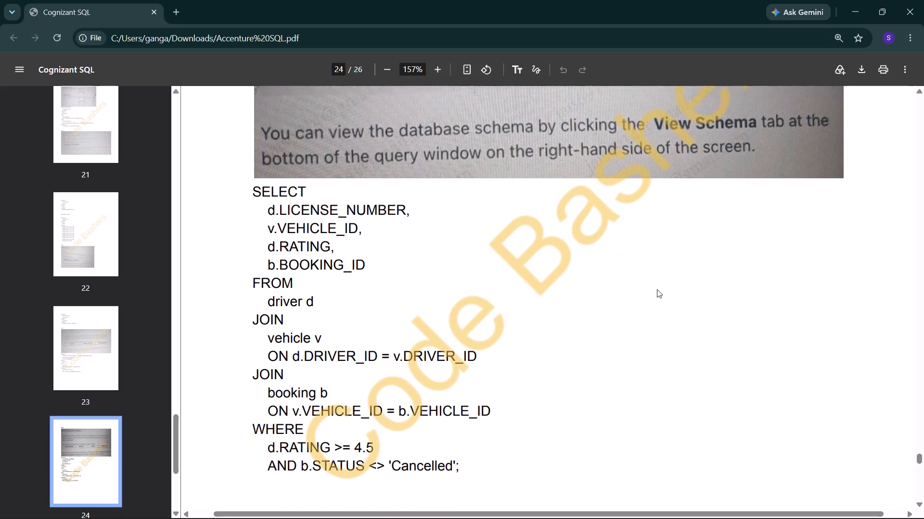
{"action": "scroll", "coordinate": [657, 289], "scroll_direction": "down", "scroll_amount": 4}
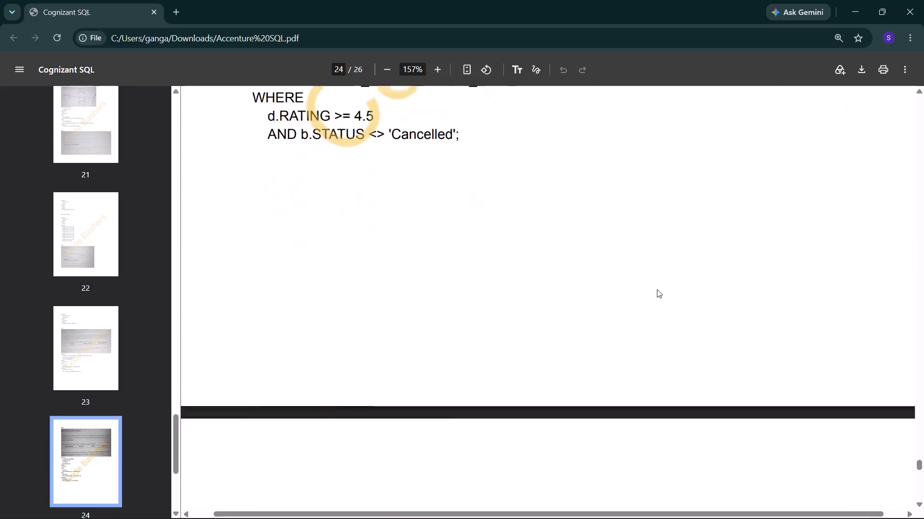
{"action": "scroll", "coordinate": [657, 289], "scroll_direction": "down", "scroll_amount": 1}
{"action": "scroll", "coordinate": [657, 289], "scroll_direction": "up", "scroll_amount": 5}
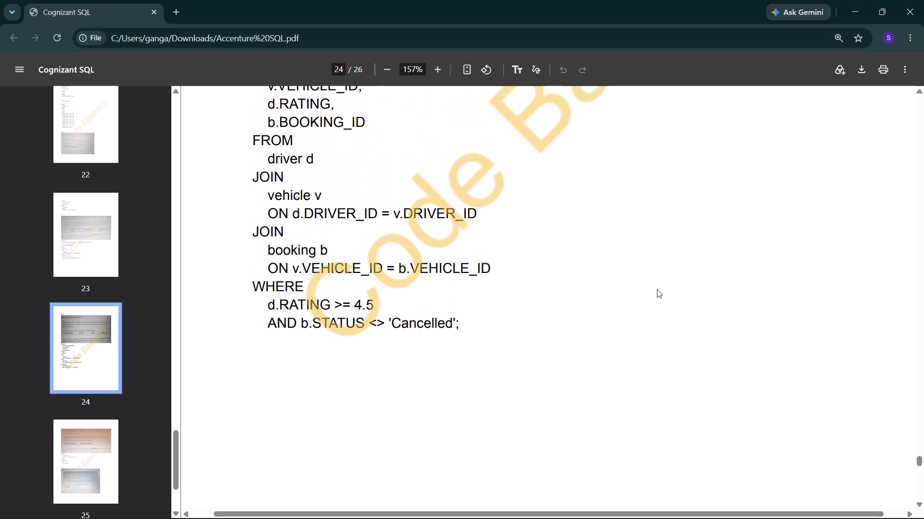
{"action": "scroll", "coordinate": [657, 289], "scroll_direction": "up", "scroll_amount": 1}
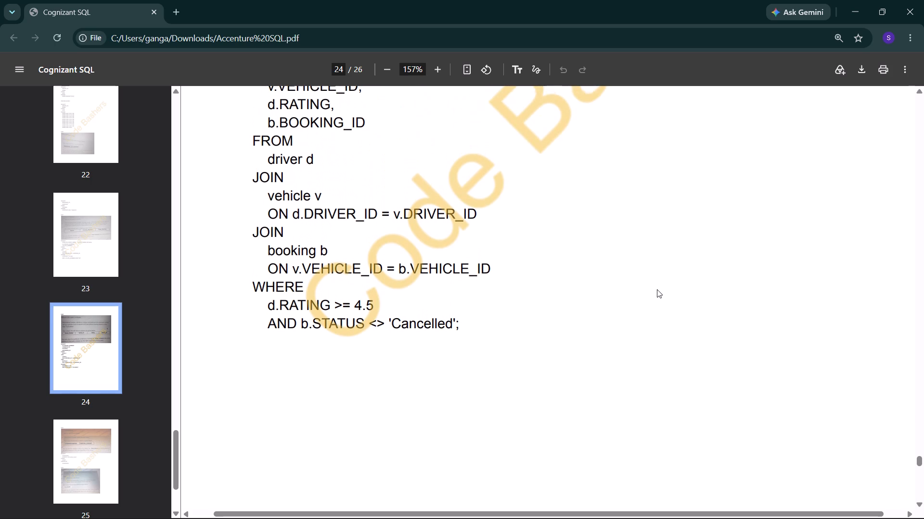
{"action": "scroll", "coordinate": [657, 289], "scroll_direction": "up", "scroll_amount": 1}
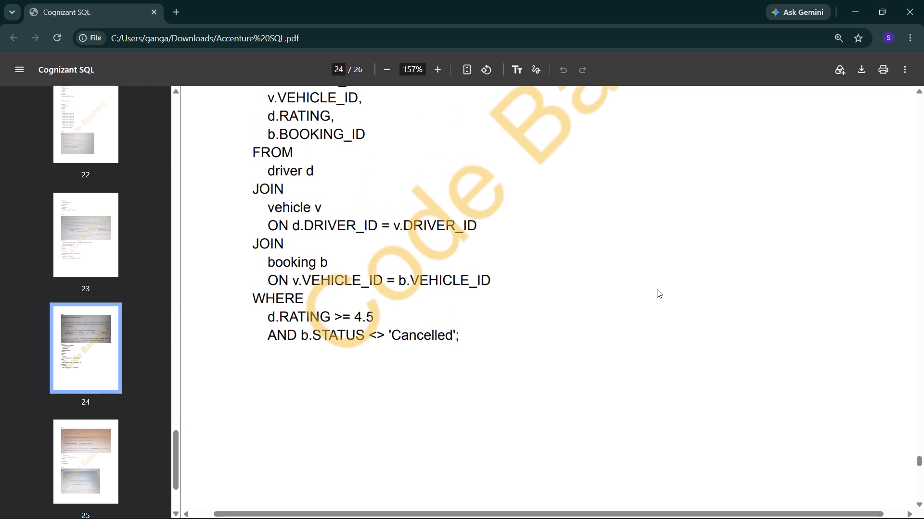
{"action": "scroll", "coordinate": [657, 289], "scroll_direction": "up", "scroll_amount": 2}
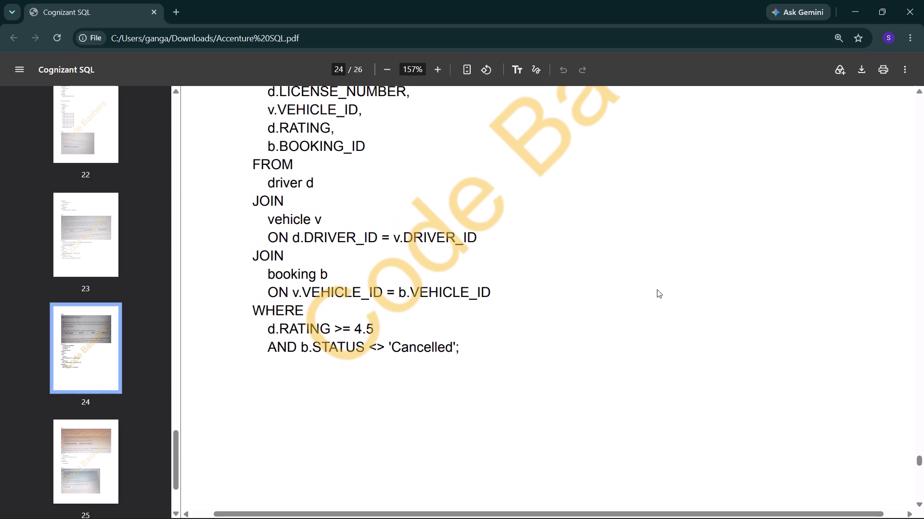
{"action": "scroll", "coordinate": [657, 289], "scroll_direction": "up", "scroll_amount": 1}
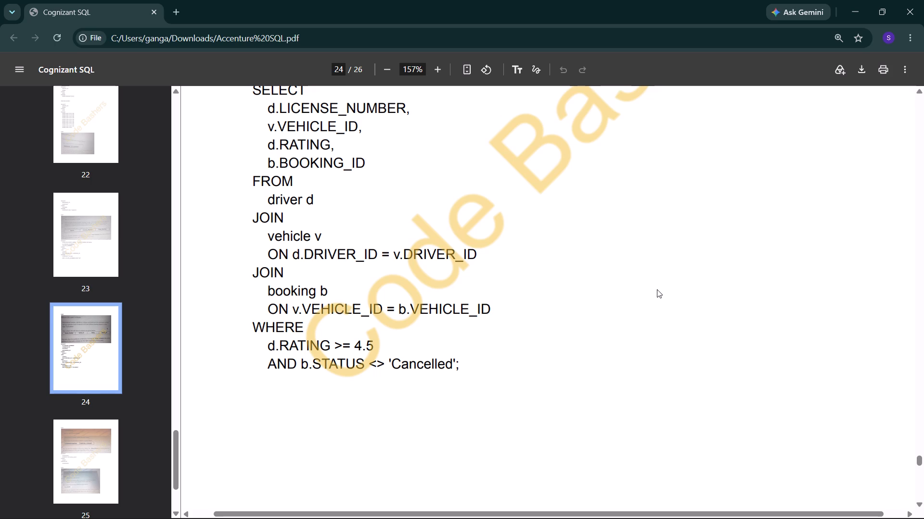
{"action": "scroll", "coordinate": [657, 289], "scroll_direction": "up", "scroll_amount": 1}
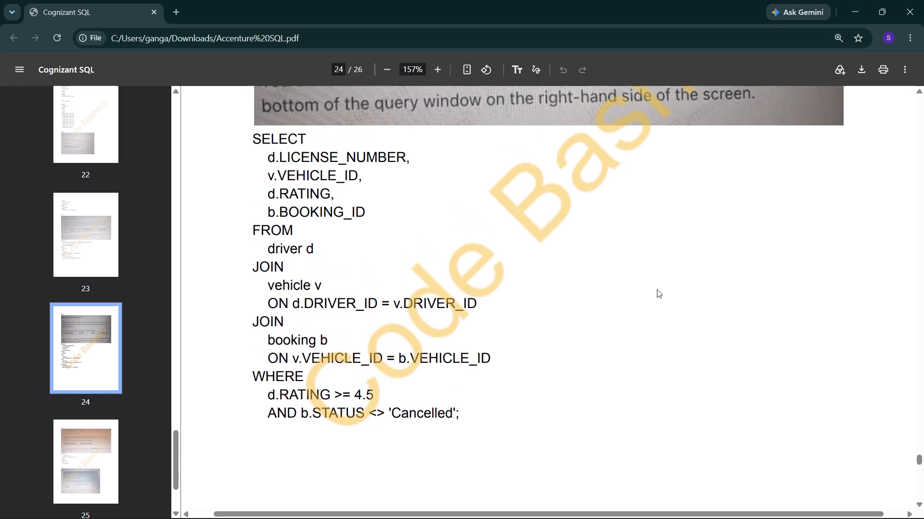
{"action": "scroll", "coordinate": [657, 289], "scroll_direction": "up", "scroll_amount": 3}
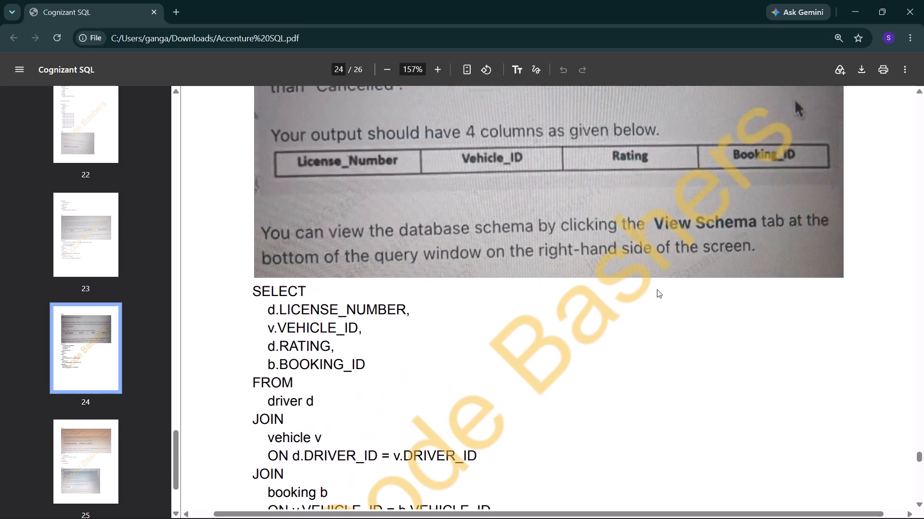
{"action": "scroll", "coordinate": [657, 289], "scroll_direction": "up", "scroll_amount": 1}
{"action": "scroll", "coordinate": [657, 289], "scroll_direction": "down", "scroll_amount": 4}
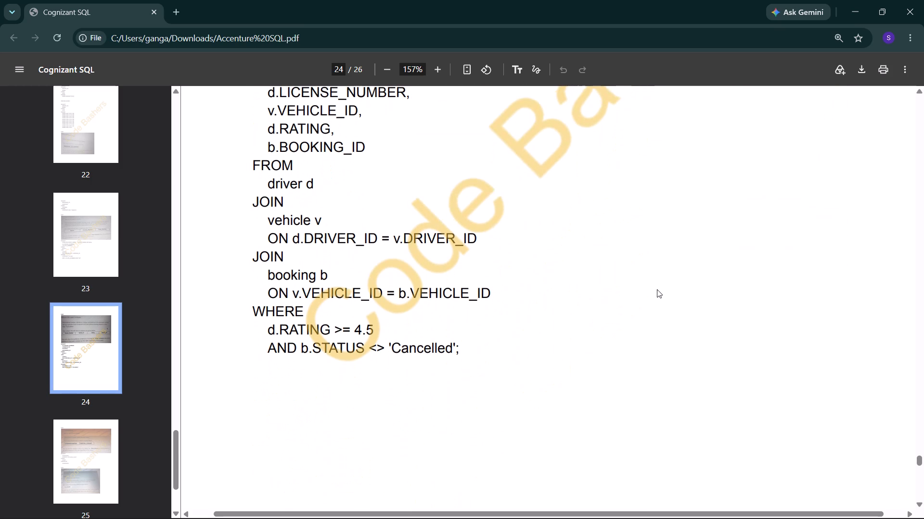
{"action": "scroll", "coordinate": [657, 289], "scroll_direction": "down", "scroll_amount": 1}
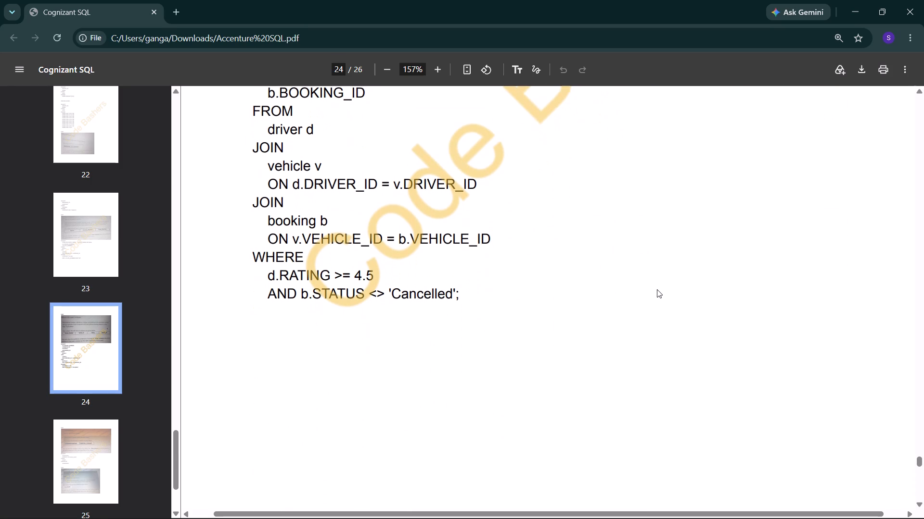
{"action": "scroll", "coordinate": [657, 289], "scroll_direction": "down", "scroll_amount": 1}
Read Q29 on counting viewers with the same name, and examine its GROUP BY solution query.
{"action": "scroll", "coordinate": [657, 289], "scroll_direction": "down", "scroll_amount": 5}
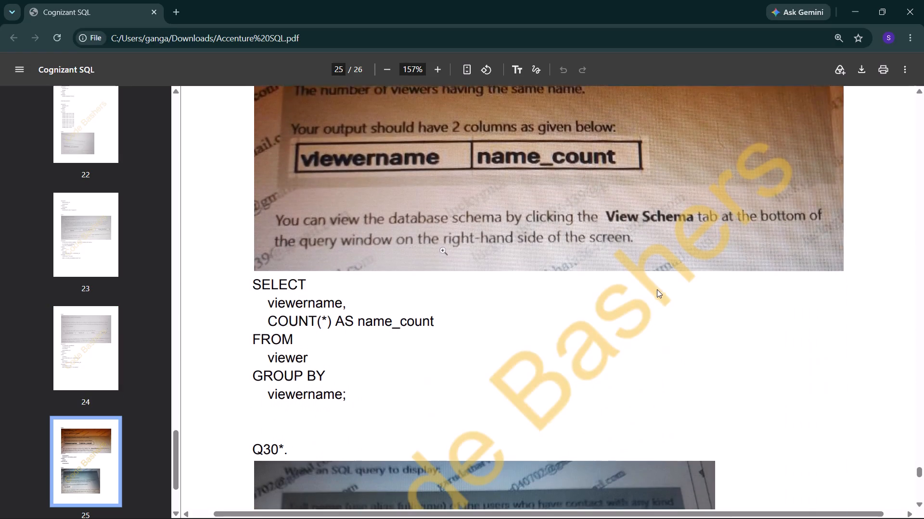
{"action": "scroll", "coordinate": [657, 289], "scroll_direction": "up", "scroll_amount": 1}
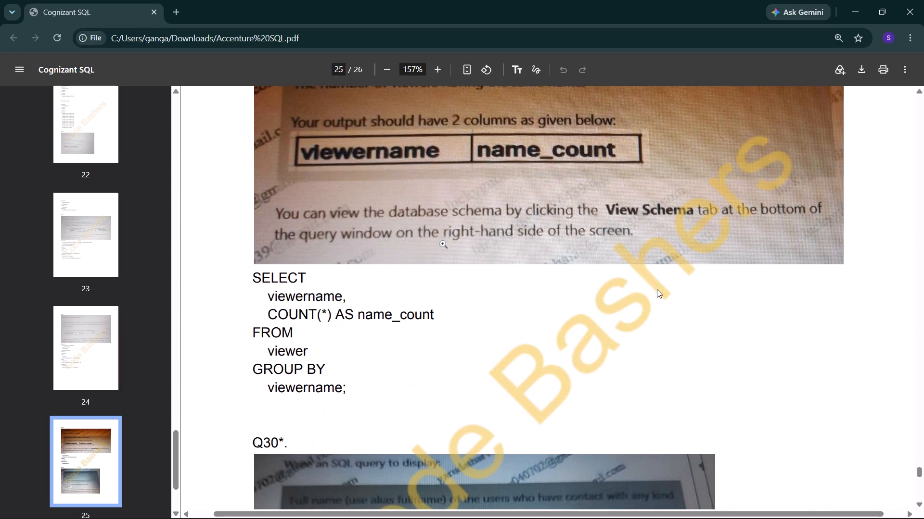
{"action": "scroll", "coordinate": [657, 289], "scroll_direction": "up", "scroll_amount": 1}
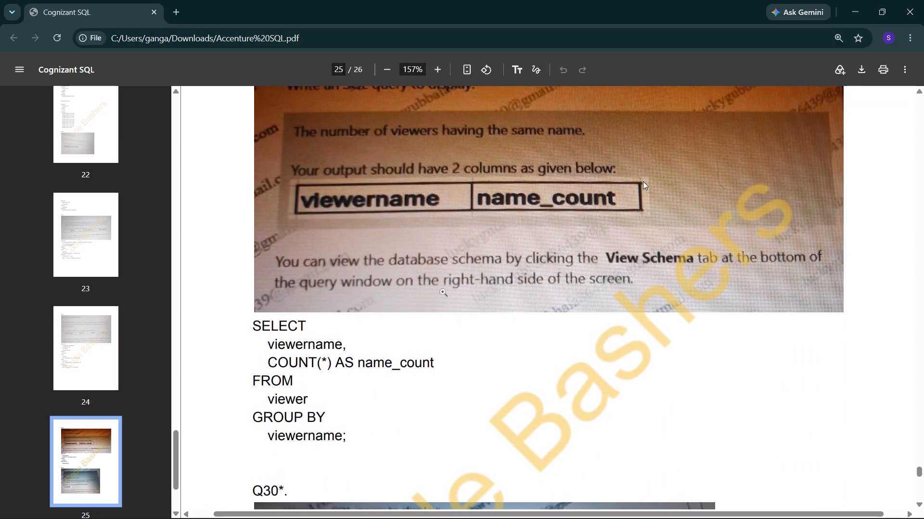
{"action": "scroll", "coordinate": [643, 181], "scroll_direction": "up", "scroll_amount": 1}
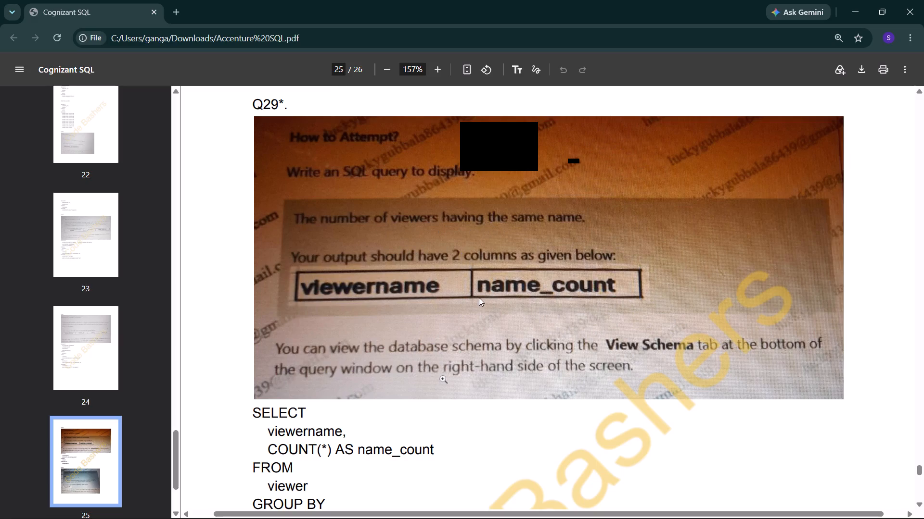
{"action": "scroll", "coordinate": [479, 297], "scroll_direction": "down", "scroll_amount": 1}
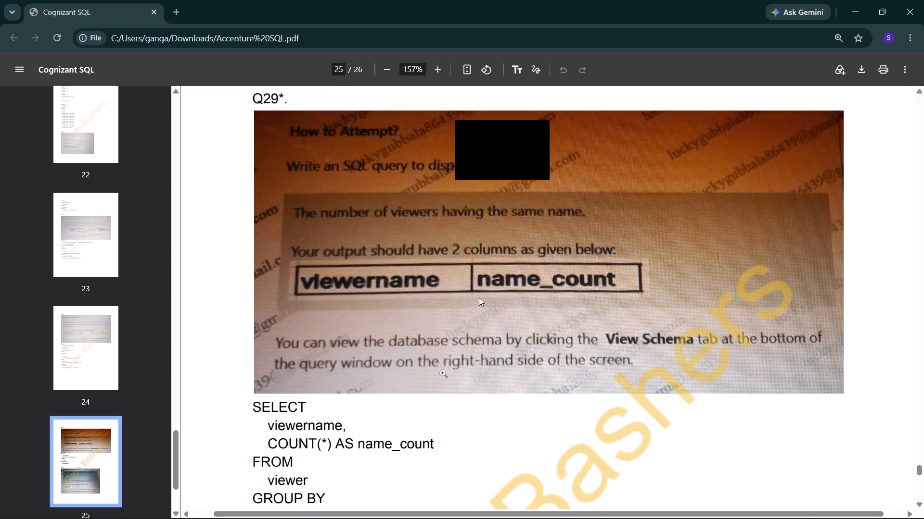
{"action": "scroll", "coordinate": [479, 297], "scroll_direction": "down", "scroll_amount": 2}
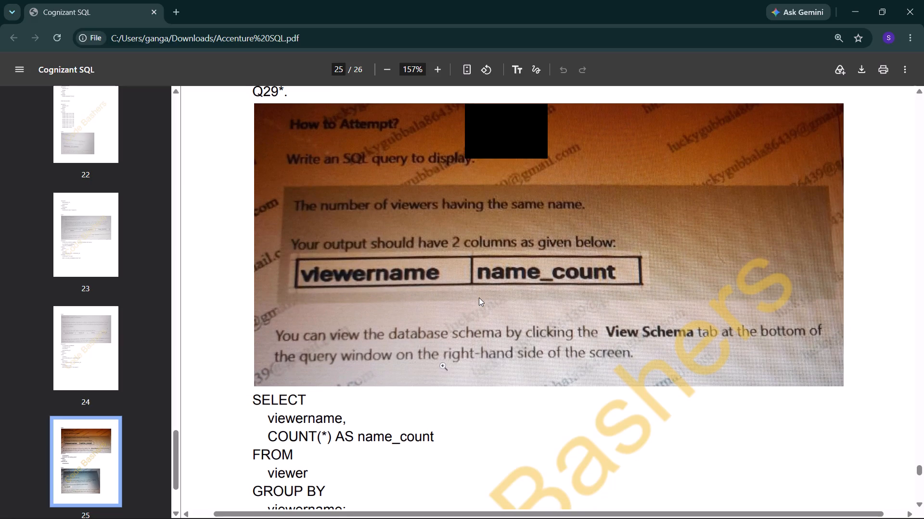
{"action": "scroll", "coordinate": [479, 297], "scroll_direction": "down", "scroll_amount": 1}
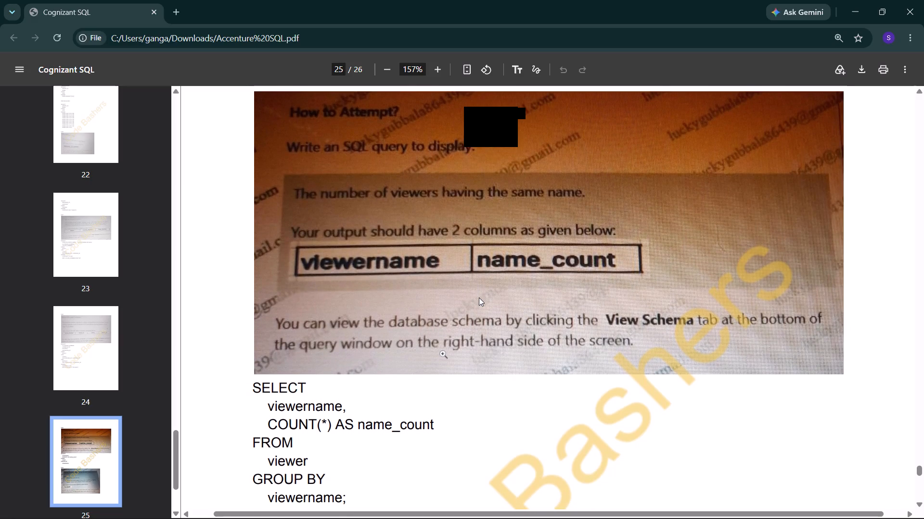
{"action": "scroll", "coordinate": [479, 297], "scroll_direction": "down", "scroll_amount": 2}
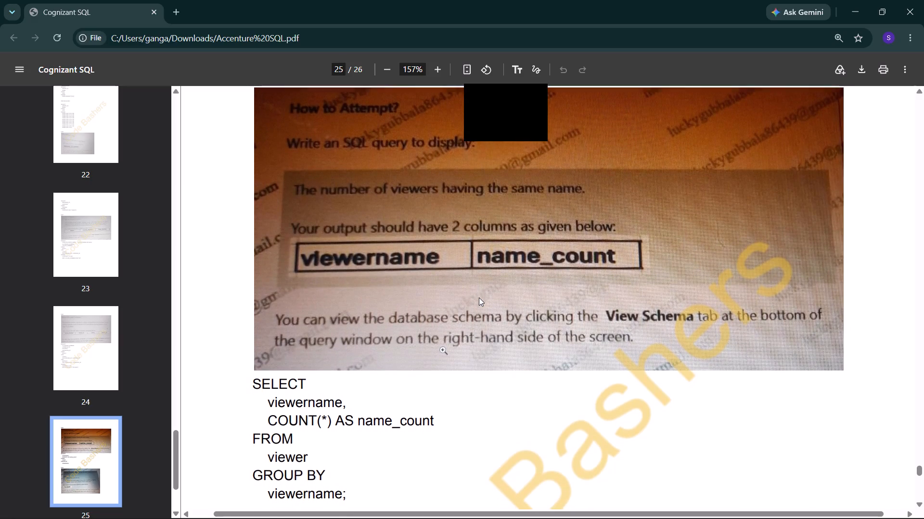
{"action": "scroll", "coordinate": [479, 297], "scroll_direction": "down", "scroll_amount": 2}
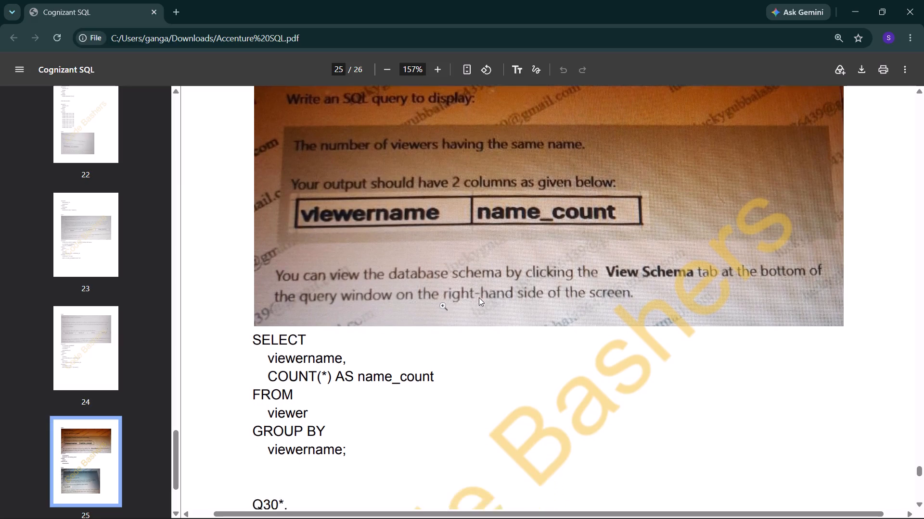
Read Q30 on users who have contact with any kind of engineer, and examine its FULLNAME solution query on page 26.
{"action": "scroll", "coordinate": [479, 297], "scroll_direction": "down", "scroll_amount": 3}
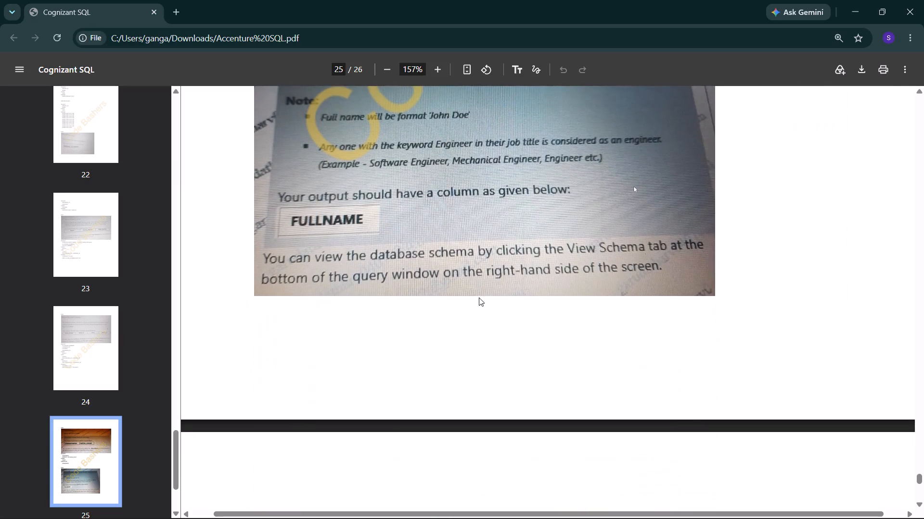
{"action": "scroll", "coordinate": [479, 297], "scroll_direction": "up", "scroll_amount": 4}
{"action": "scroll", "coordinate": [479, 297], "scroll_direction": "down", "scroll_amount": 1}
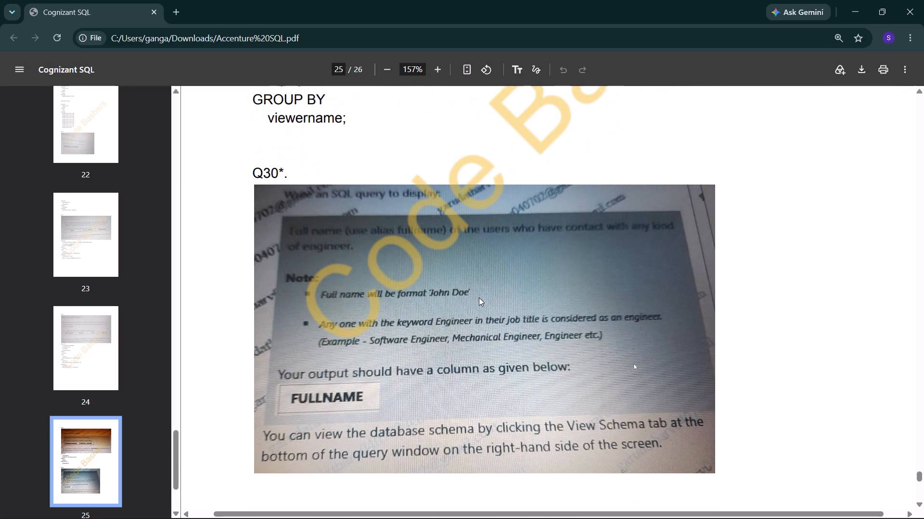
{"action": "scroll", "coordinate": [479, 297], "scroll_direction": "down", "scroll_amount": 2}
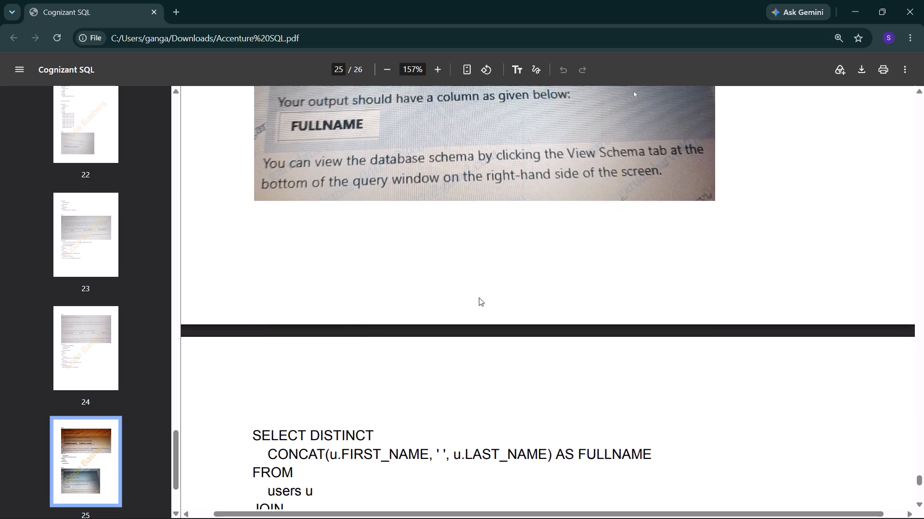
{"action": "scroll", "coordinate": [479, 297], "scroll_direction": "down", "scroll_amount": 1}
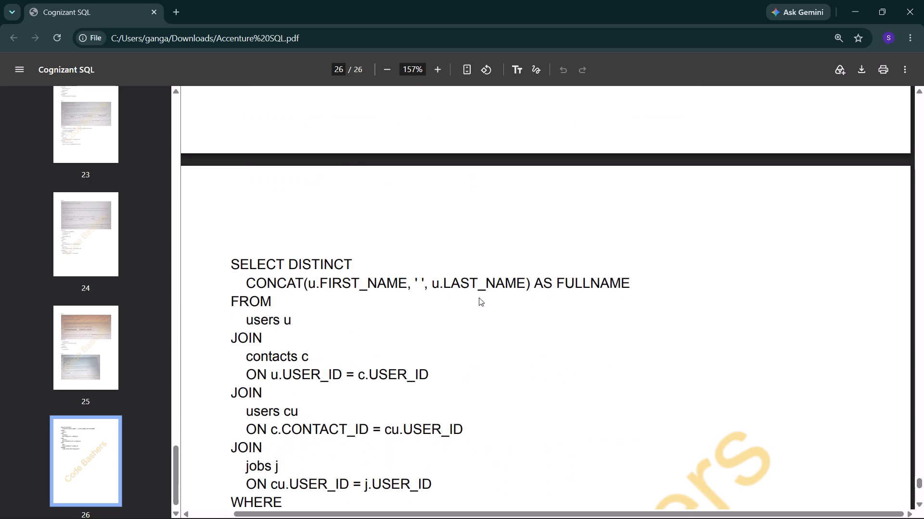
{"action": "scroll", "coordinate": [479, 297], "scroll_direction": "down", "scroll_amount": 1}
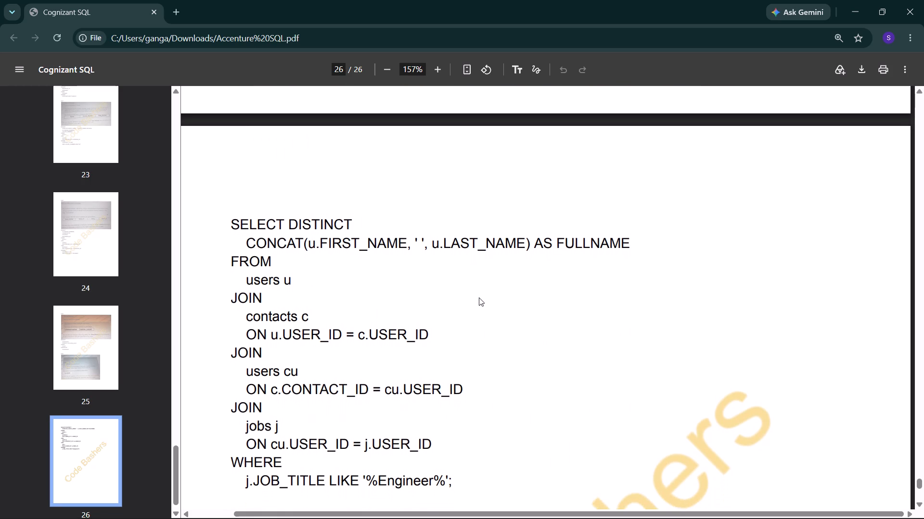
{"action": "scroll", "coordinate": [479, 297], "scroll_direction": "down", "scroll_amount": 2}
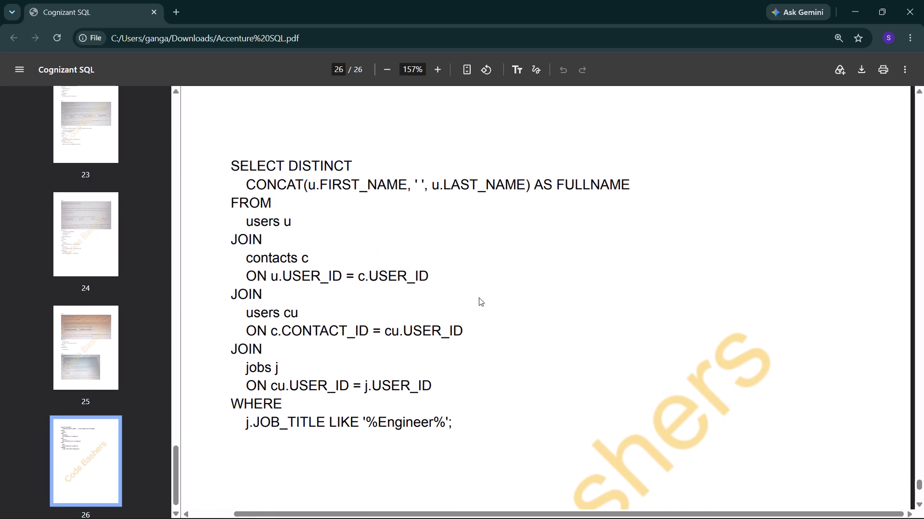
{"action": "scroll", "coordinate": [479, 297], "scroll_direction": "up", "scroll_amount": 2}
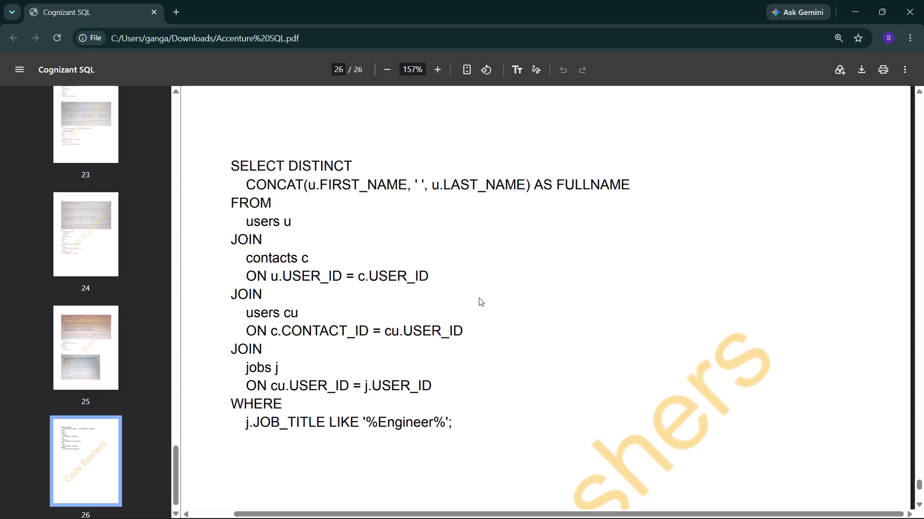
{"action": "scroll", "coordinate": [479, 297], "scroll_direction": "up", "scroll_amount": 4}
{"action": "scroll", "coordinate": [479, 297], "scroll_direction": "down", "scroll_amount": 2}
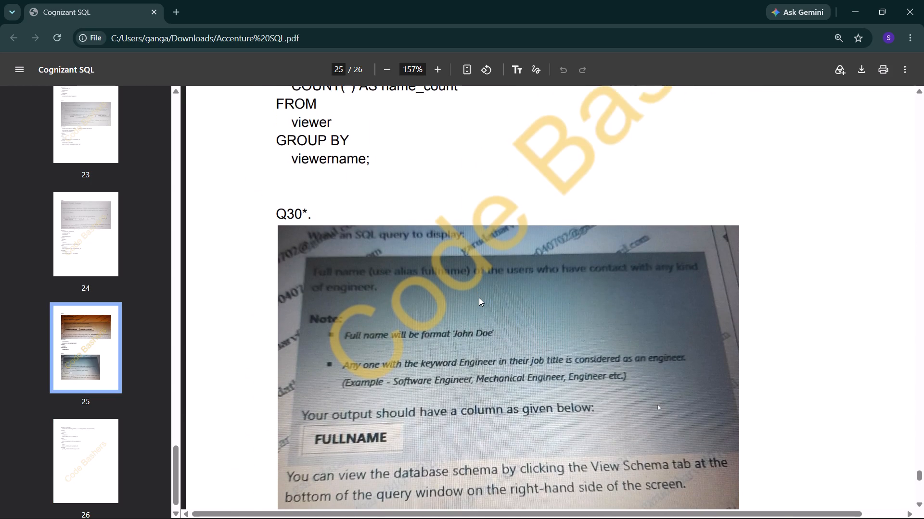
{"action": "scroll", "coordinate": [479, 297], "scroll_direction": "down", "scroll_amount": 1}
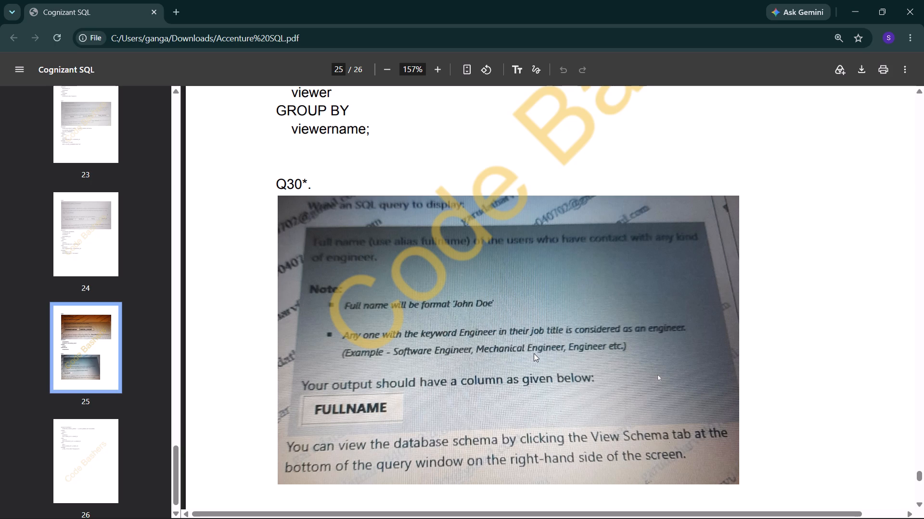
{"action": "scroll", "coordinate": [534, 353], "scroll_direction": "down", "scroll_amount": 7}
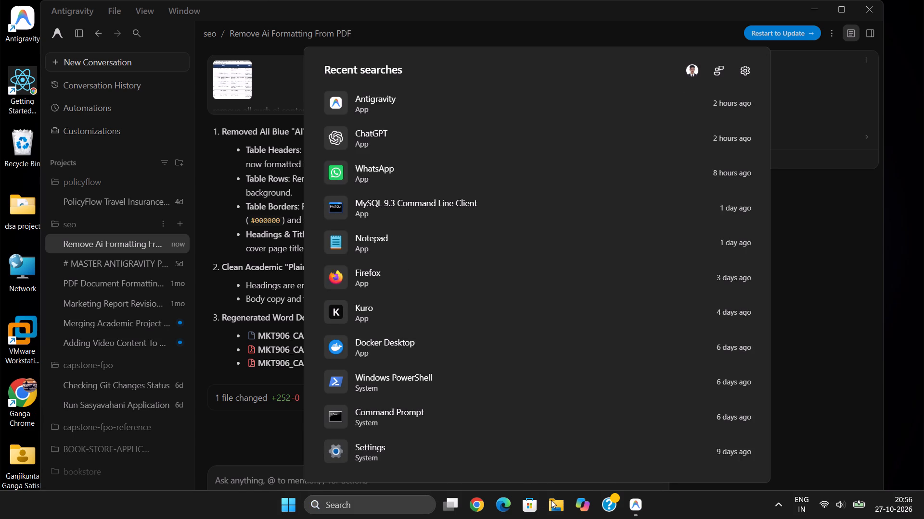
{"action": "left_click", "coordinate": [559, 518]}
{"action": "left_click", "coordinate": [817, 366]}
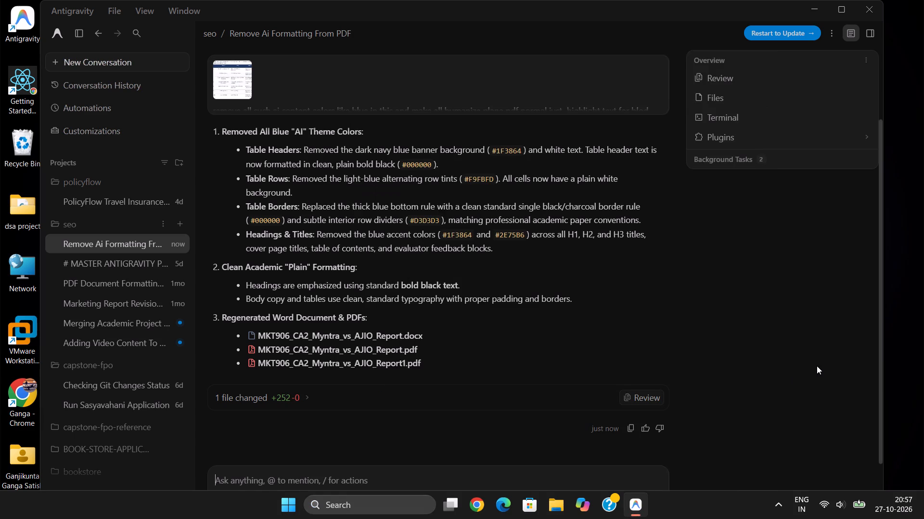
In File Explorer, open the MKT906_CA2_Myntra_vs_AJIO_Report1 PDF from the MKT906_CA2_Myntra_vs_AJIO folder inside seo1.
{"action": "left_click", "coordinate": [564, 510]}
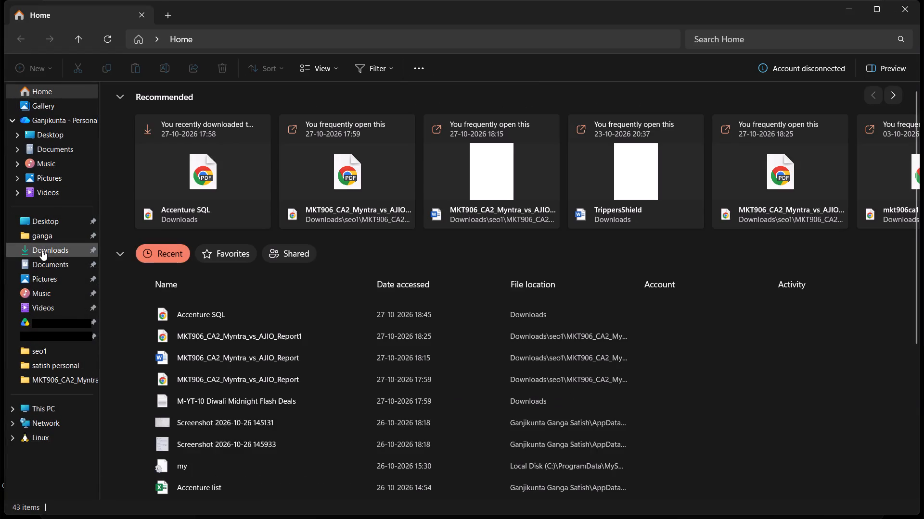
{"action": "left_click", "coordinate": [42, 250]}
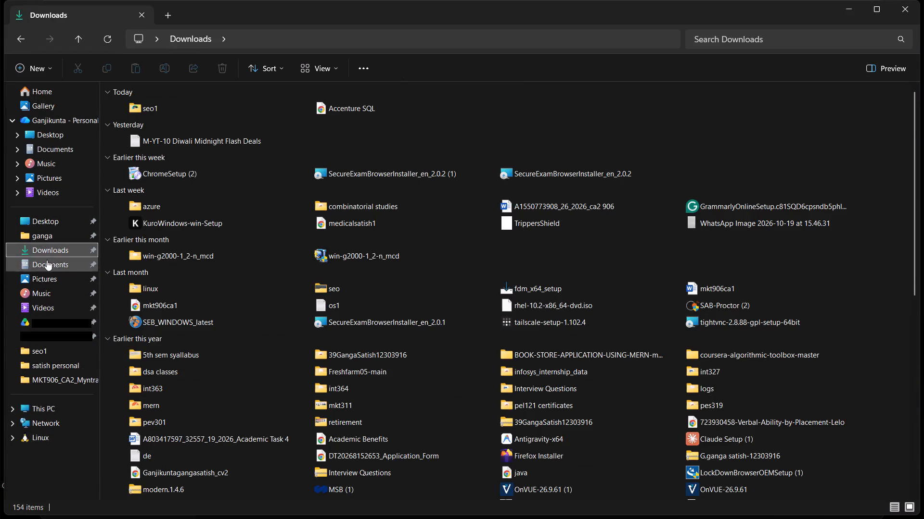
{"action": "left_click", "coordinate": [55, 349]}
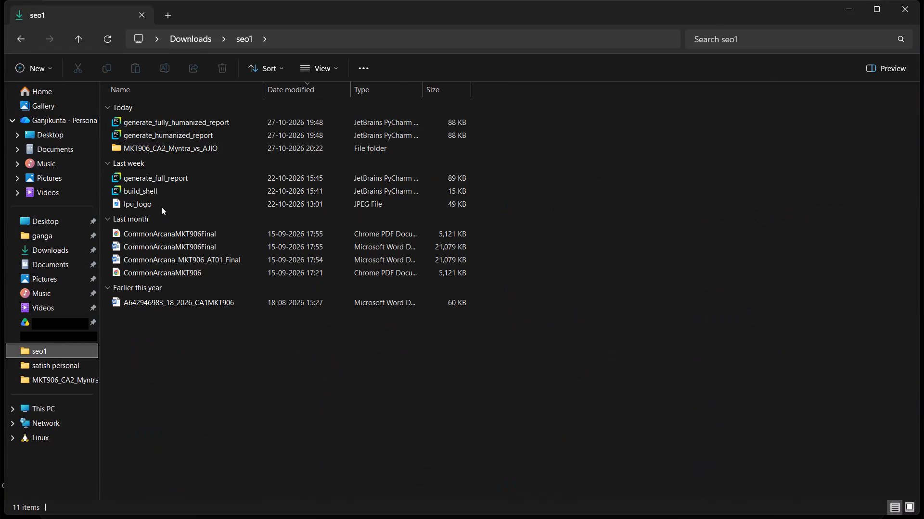
{"action": "double_click", "coordinate": [156, 142]}
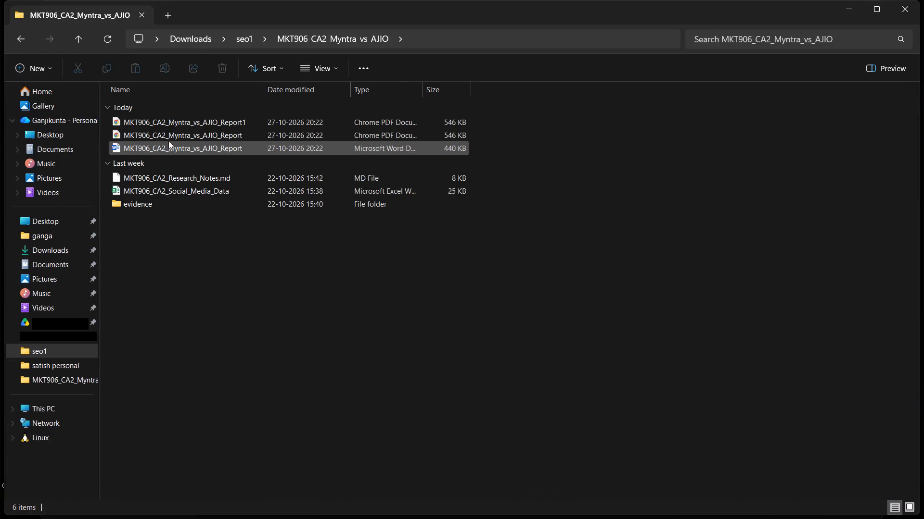
{"action": "double_click", "coordinate": [214, 119]}
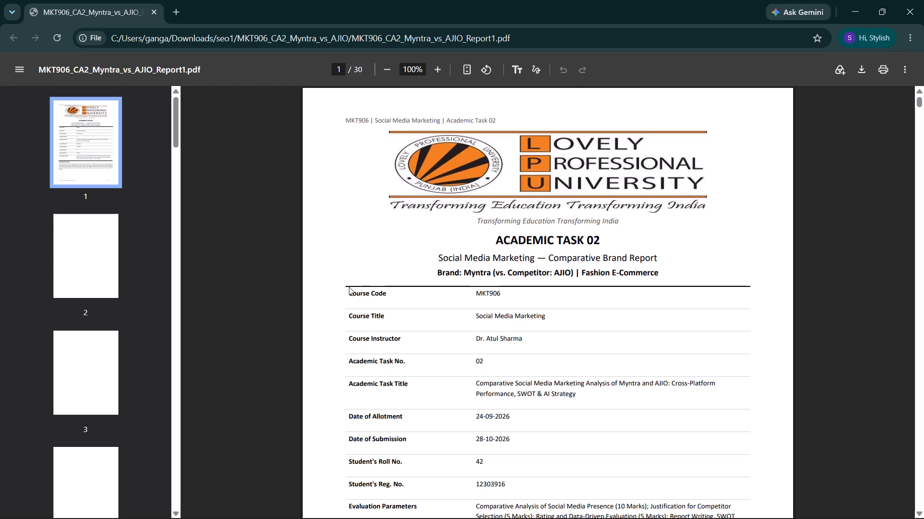
Examine the regenerated report's formatting from the cover page through the brand attribute comparison table in section 4.3.
{"action": "scroll", "coordinate": [349, 287], "scroll_direction": "down", "scroll_amount": 11}
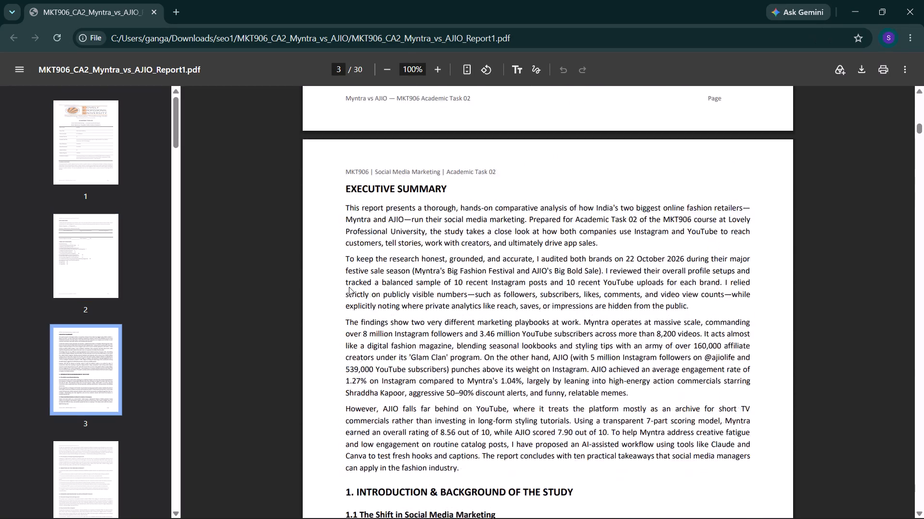
{"action": "scroll", "coordinate": [349, 287], "scroll_direction": "down", "scroll_amount": 9}
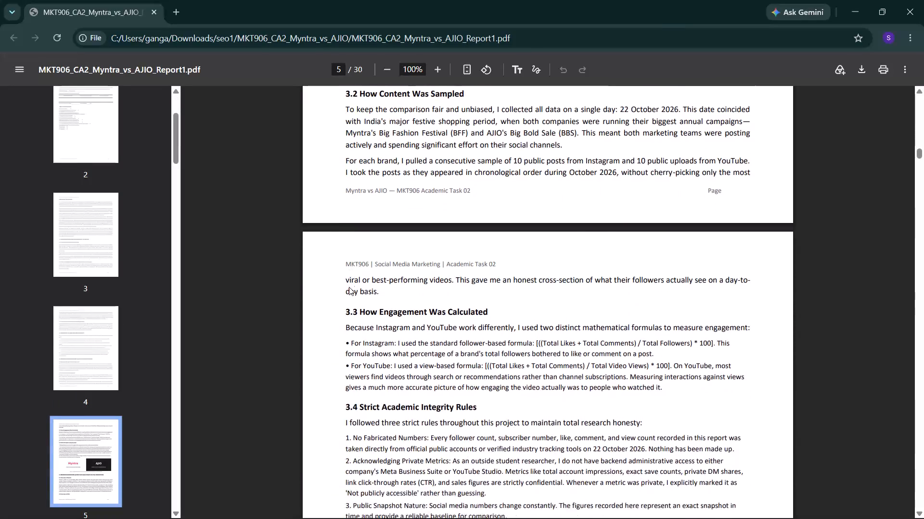
{"action": "scroll", "coordinate": [349, 287], "scroll_direction": "down", "scroll_amount": 9}
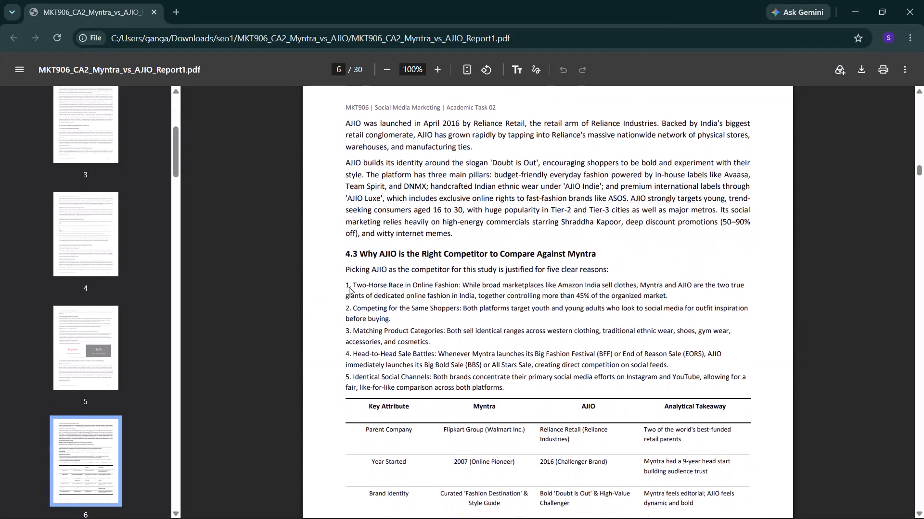
{"action": "scroll", "coordinate": [349, 287], "scroll_direction": "down", "scroll_amount": 3}
{"action": "scroll", "coordinate": [349, 287], "scroll_direction": "up", "scroll_amount": 2}
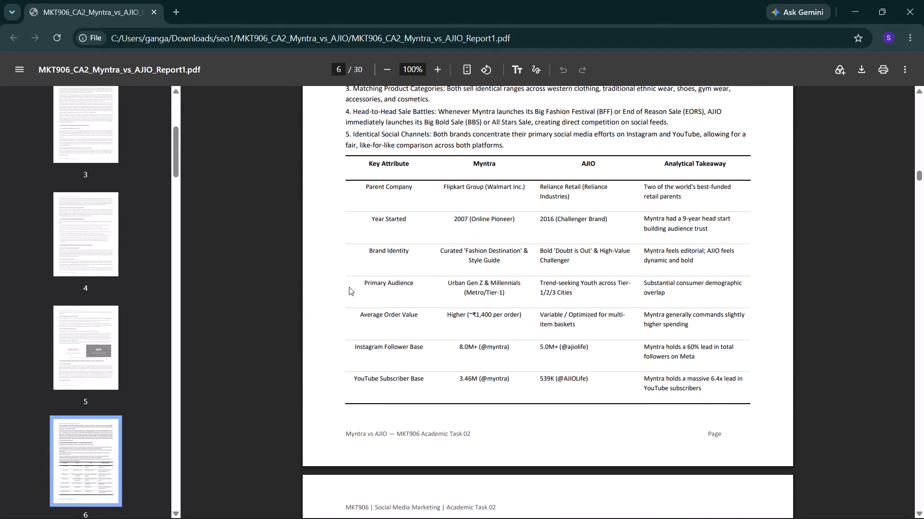
{"action": "left_click", "coordinate": [422, 160]}
Check the page layout after section 4.3 and the table and text formatting of the section 5 Instagram comparison.
{"action": "scroll", "coordinate": [422, 160], "scroll_direction": "down", "scroll_amount": 2}
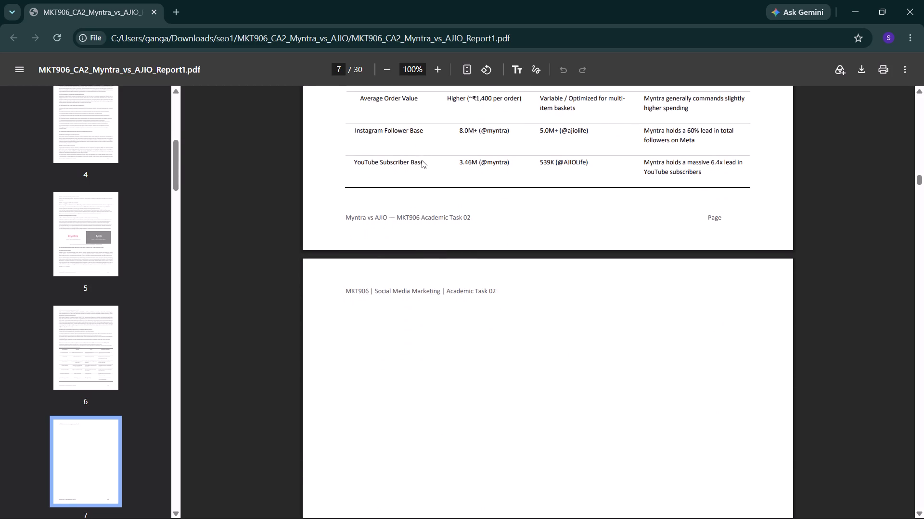
{"action": "scroll", "coordinate": [422, 160], "scroll_direction": "down", "scroll_amount": 7}
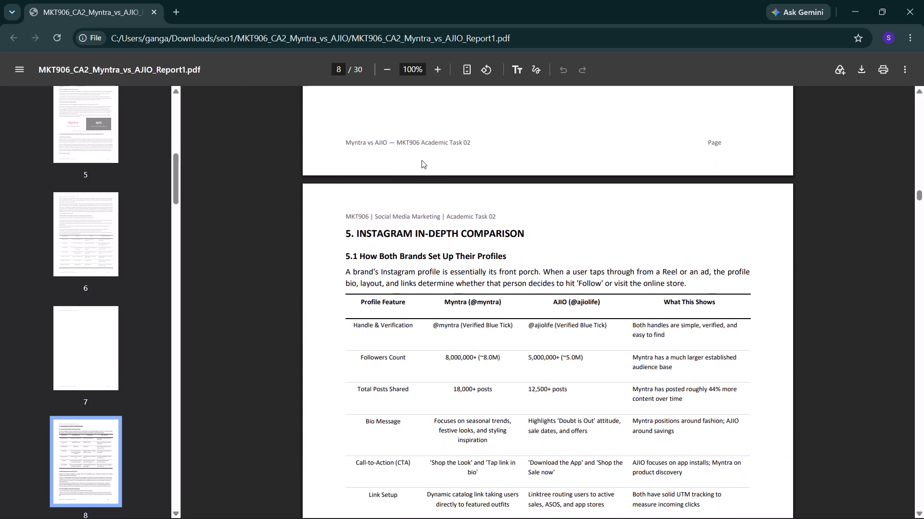
{"action": "scroll", "coordinate": [422, 160], "scroll_direction": "down", "scroll_amount": 3}
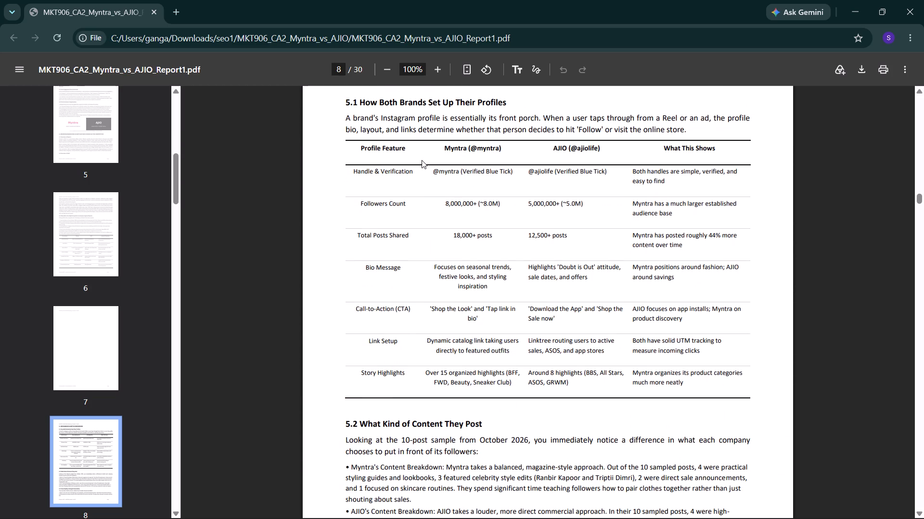
{"action": "scroll", "coordinate": [422, 160], "scroll_direction": "down", "scroll_amount": 3}
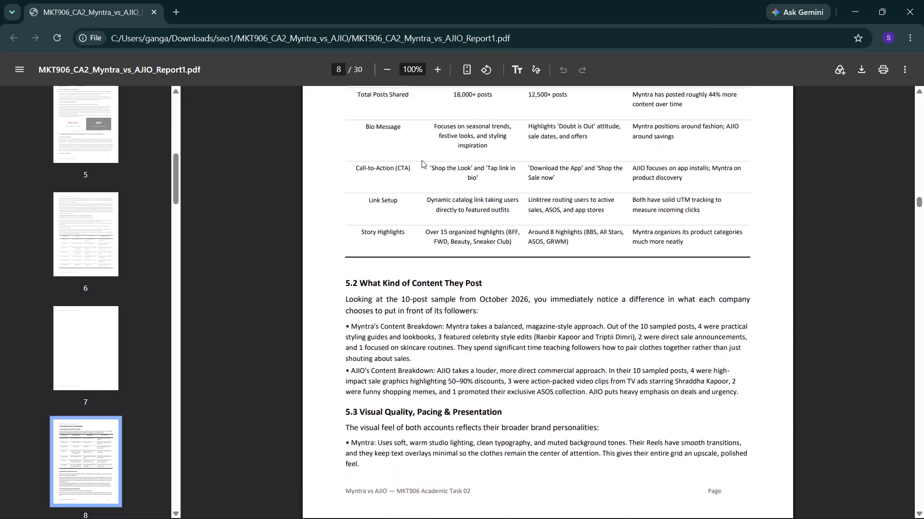
{"action": "scroll", "coordinate": [422, 114], "scroll_direction": "down", "scroll_amount": 5}
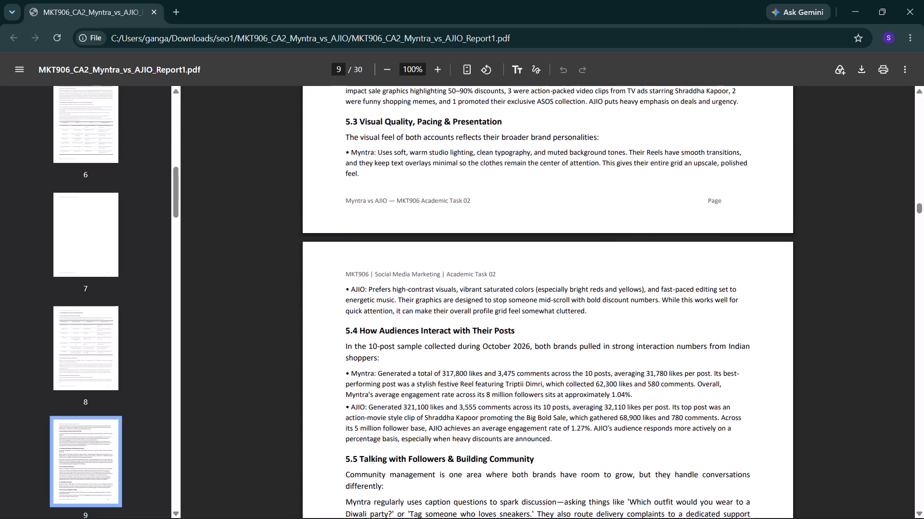
Examine the report's layout and tables from section 5.3 through the YouTube, cross-platform and metrics sections to the start of section 9.
{"action": "scroll", "coordinate": [422, 114], "scroll_direction": "down", "scroll_amount": 8}
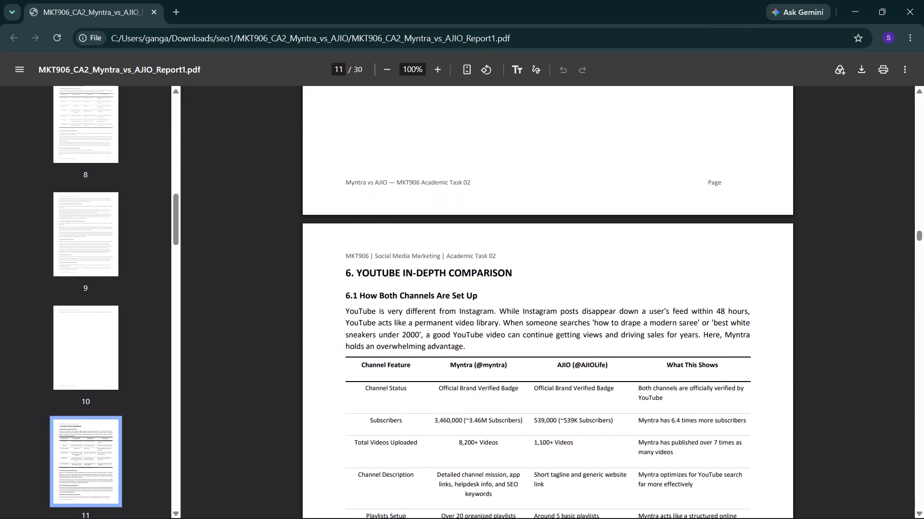
{"action": "scroll", "coordinate": [422, 114], "scroll_direction": "down", "scroll_amount": 9}
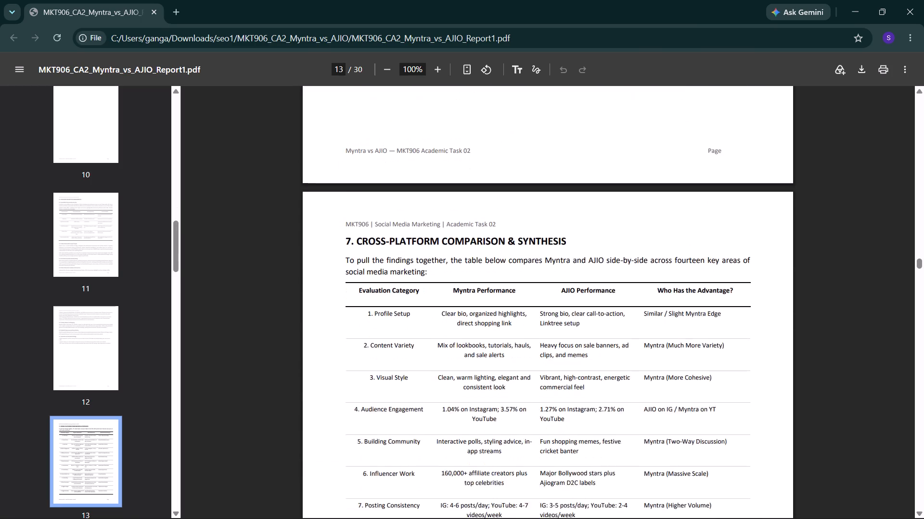
{"action": "scroll", "coordinate": [422, 114], "scroll_direction": "down", "scroll_amount": 18}
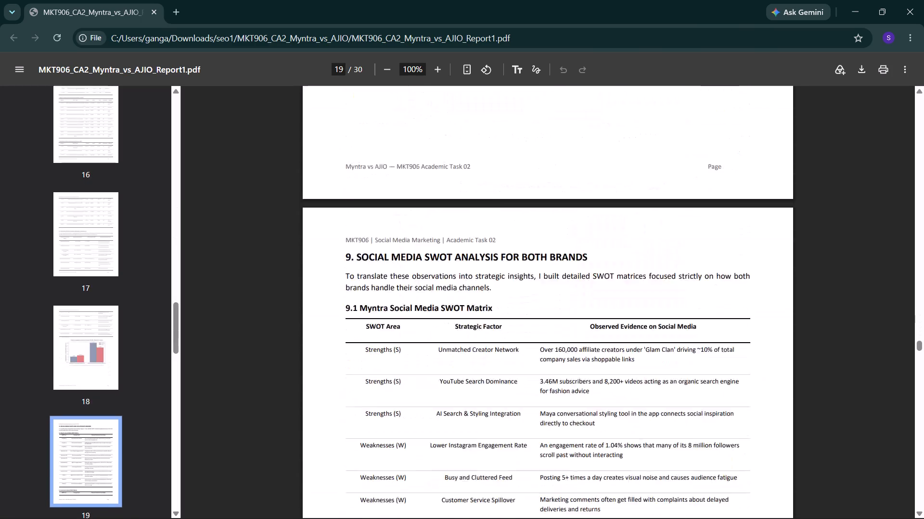
Review the section 9 SWOT matrices, the section 11 AI strategy and the remaining pages to the end of the report.
{"action": "scroll", "coordinate": [422, 114], "scroll_direction": "down", "scroll_amount": 7}
{"action": "scroll", "coordinate": [422, 114], "scroll_direction": "up", "scroll_amount": 4}
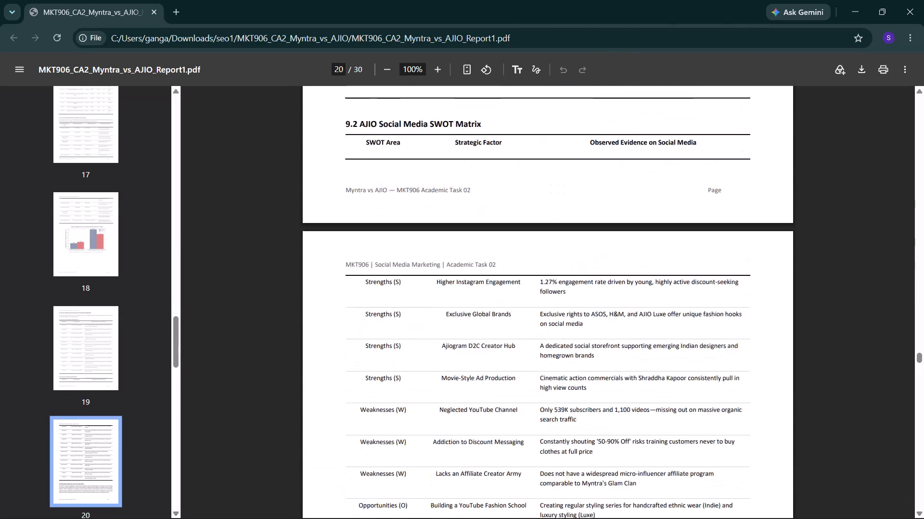
{"action": "scroll", "coordinate": [422, 114], "scroll_direction": "up", "scroll_amount": 3}
{"action": "scroll", "coordinate": [422, 114], "scroll_direction": "down", "scroll_amount": 1}
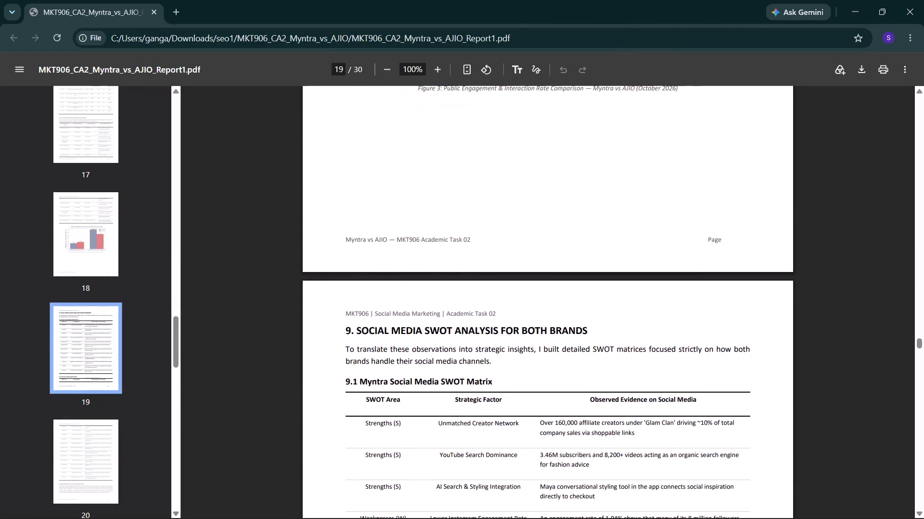
{"action": "scroll", "coordinate": [422, 114], "scroll_direction": "down", "scroll_amount": 13}
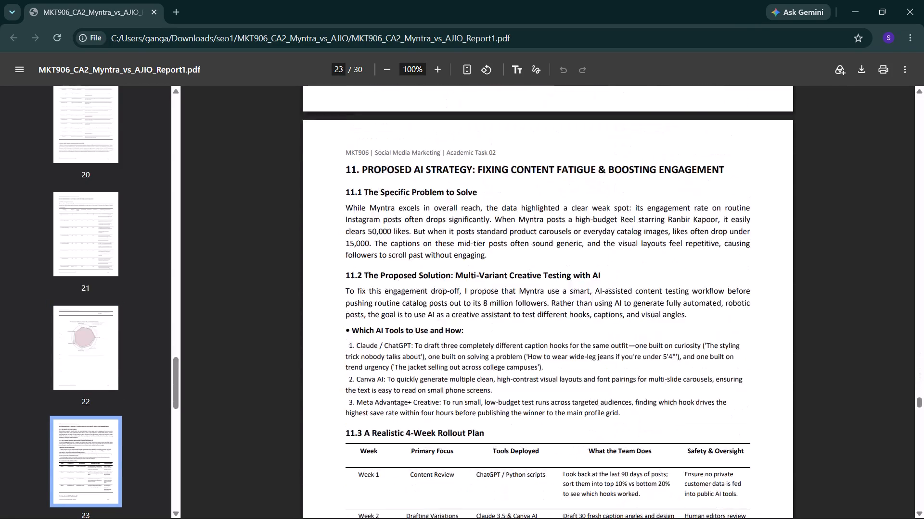
{"action": "scroll", "coordinate": [422, 114], "scroll_direction": "down", "scroll_amount": 20}
{"action": "scroll", "coordinate": [422, 114], "scroll_direction": "up", "scroll_amount": 5}
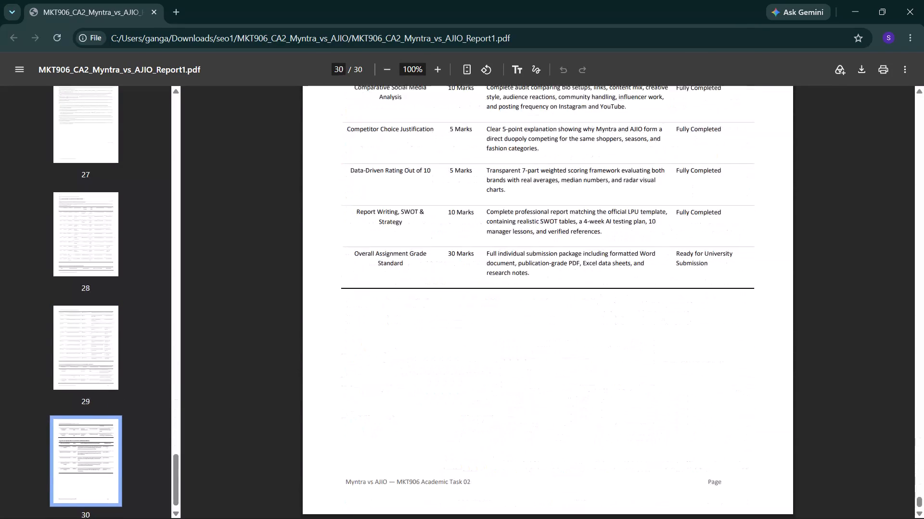
Go back through the report and recheck the research methodology, the Figure 1 brand badges and the section 4 brand overviews.
{"action": "scroll", "coordinate": [422, 114], "scroll_direction": "up", "scroll_amount": 13}
{"action": "scroll", "coordinate": [422, 114], "scroll_direction": "up", "scroll_amount": 15}
{"action": "scroll", "coordinate": [422, 114], "scroll_direction": "up", "scroll_amount": 9}
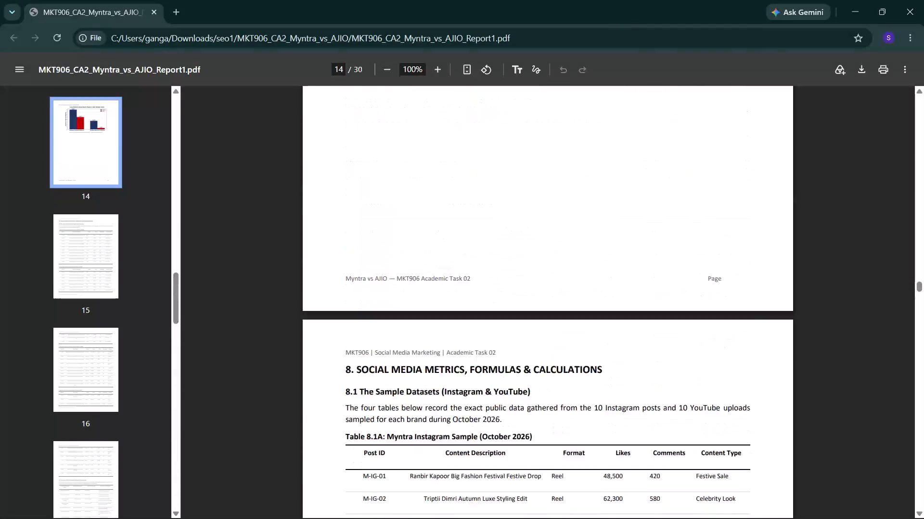
{"action": "scroll", "coordinate": [422, 114], "scroll_direction": "up", "scroll_amount": 15}
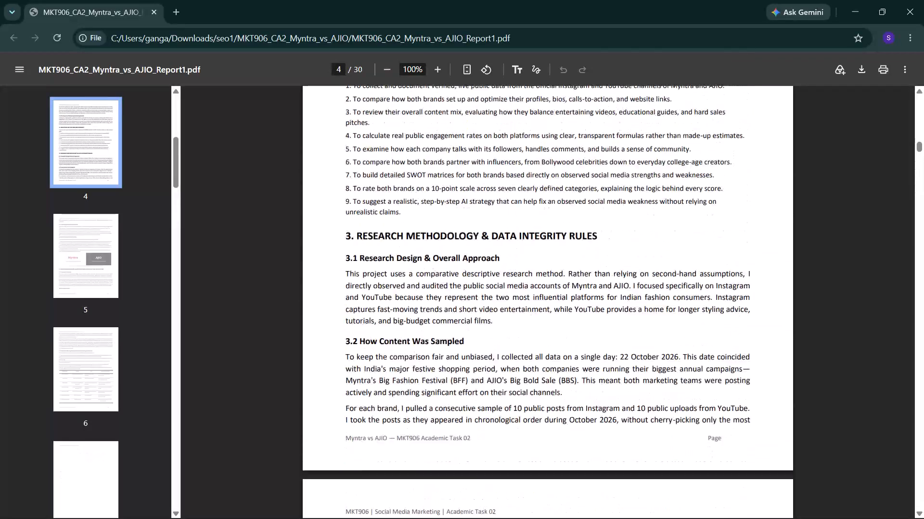
{"action": "scroll", "coordinate": [422, 114], "scroll_direction": "up", "scroll_amount": 6}
{"action": "scroll", "coordinate": [422, 114], "scroll_direction": "down", "scroll_amount": 14}
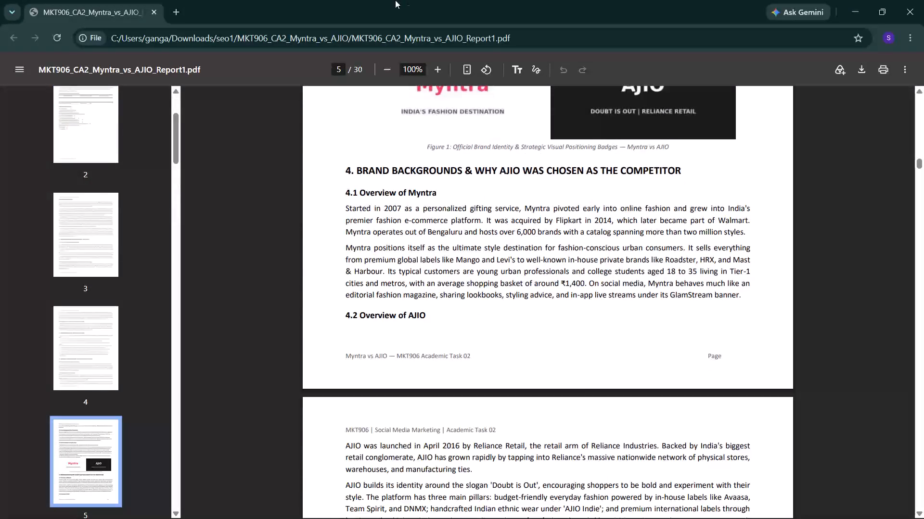
{"action": "scroll", "coordinate": [394, 128], "scroll_direction": "up", "scroll_amount": 2}
{"action": "scroll", "coordinate": [394, 128], "scroll_direction": "down", "scroll_amount": 2}
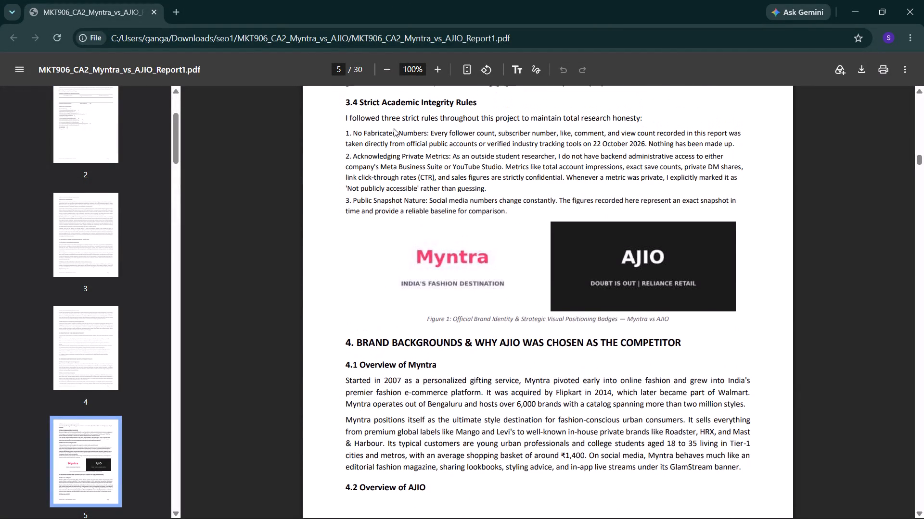
Recheck the pages from section 4 through the section 7 cross-platform comparison table and the social reach chart.
{"action": "scroll", "coordinate": [394, 128], "scroll_direction": "down", "scroll_amount": 5}
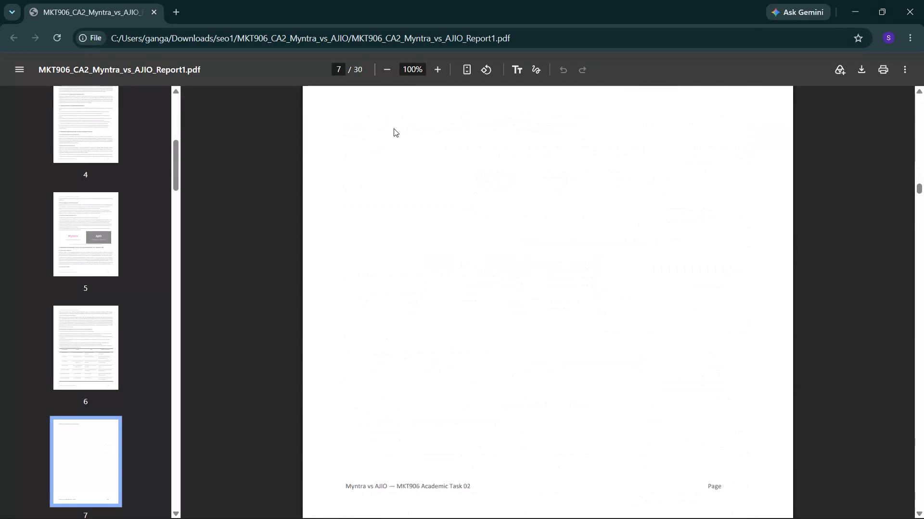
{"action": "scroll", "coordinate": [394, 128], "scroll_direction": "down", "scroll_amount": 6}
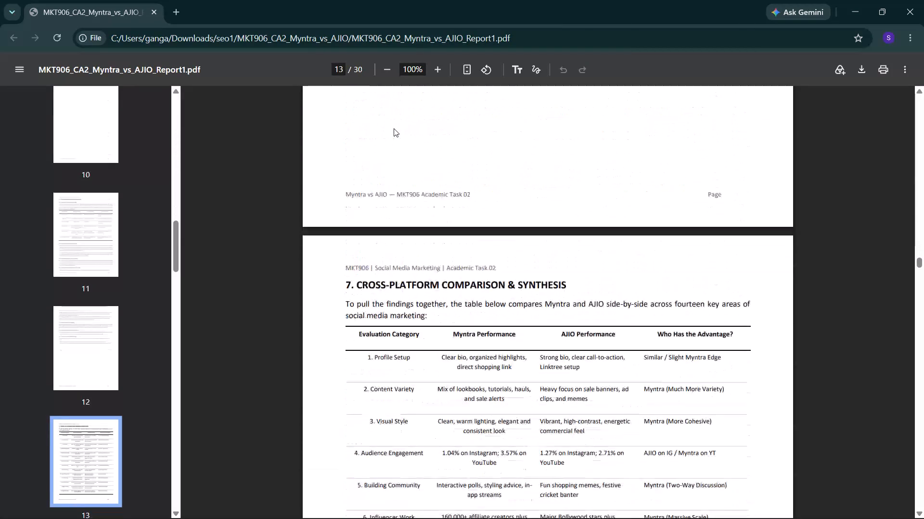
{"action": "scroll", "coordinate": [394, 128], "scroll_direction": "down", "scroll_amount": 6}
{"action": "scroll", "coordinate": [394, 128], "scroll_direction": "up", "scroll_amount": 1}
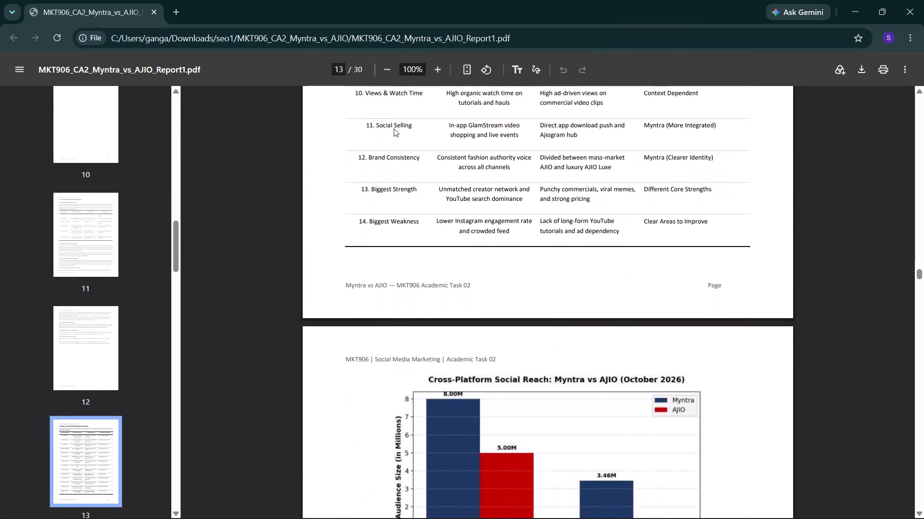
{"action": "scroll", "coordinate": [394, 128], "scroll_direction": "up", "scroll_amount": 1}
{"action": "scroll", "coordinate": [450, 278], "scroll_direction": "down", "scroll_amount": 2}
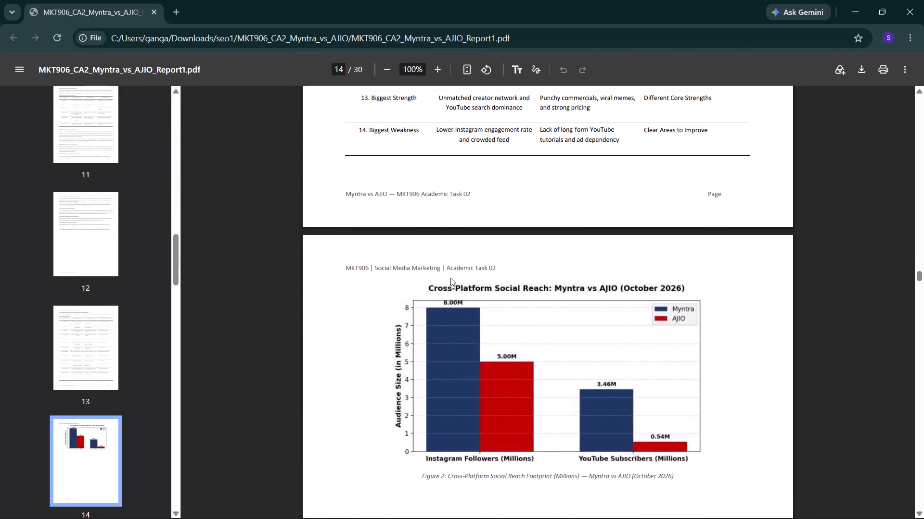
Inspect the page layout between the Figure 2 social reach chart and the start of section 8.
{"action": "scroll", "coordinate": [450, 278], "scroll_direction": "down", "scroll_amount": 5}
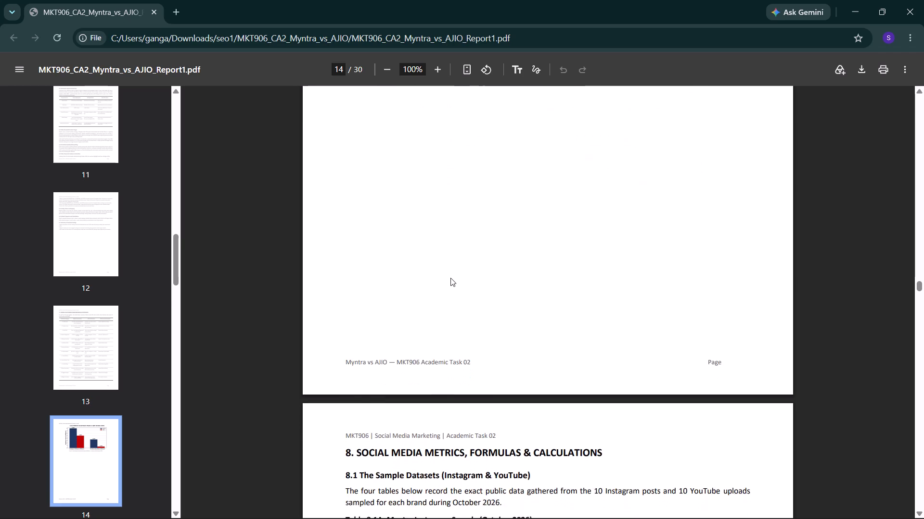
{"action": "scroll", "coordinate": [450, 278], "scroll_direction": "down", "scroll_amount": 2}
{"action": "scroll", "coordinate": [450, 278], "scroll_direction": "up", "scroll_amount": 1}
{"action": "scroll", "coordinate": [450, 278], "scroll_direction": "down", "scroll_amount": 1}
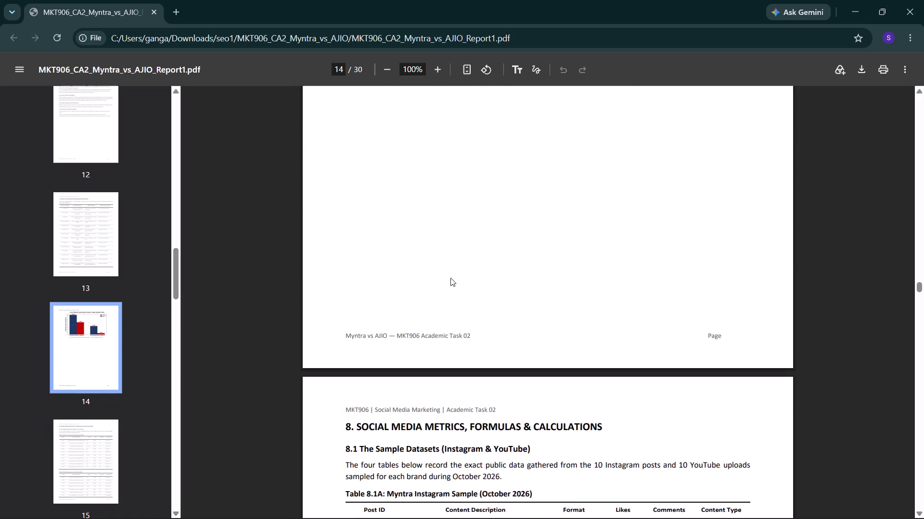
{"action": "scroll", "coordinate": [450, 278], "scroll_direction": "down", "scroll_amount": 2}
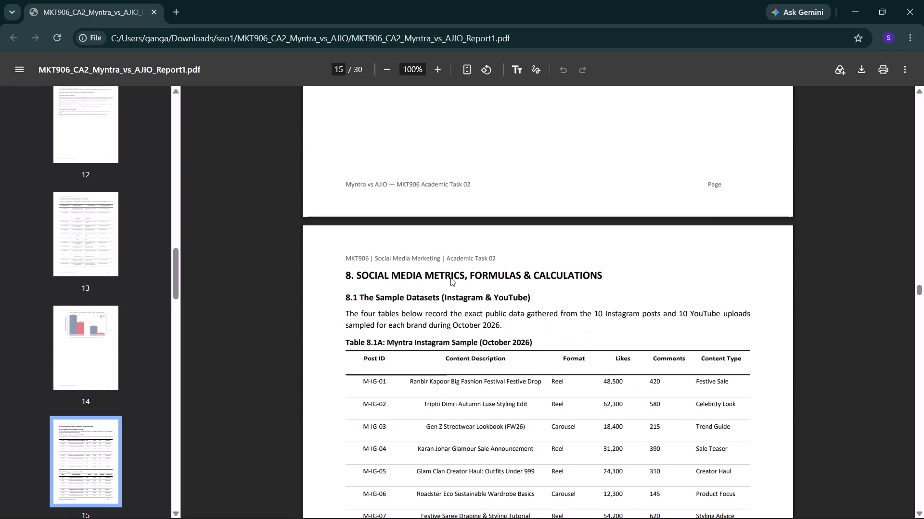
{"action": "scroll", "coordinate": [450, 278], "scroll_direction": "up", "scroll_amount": 1}
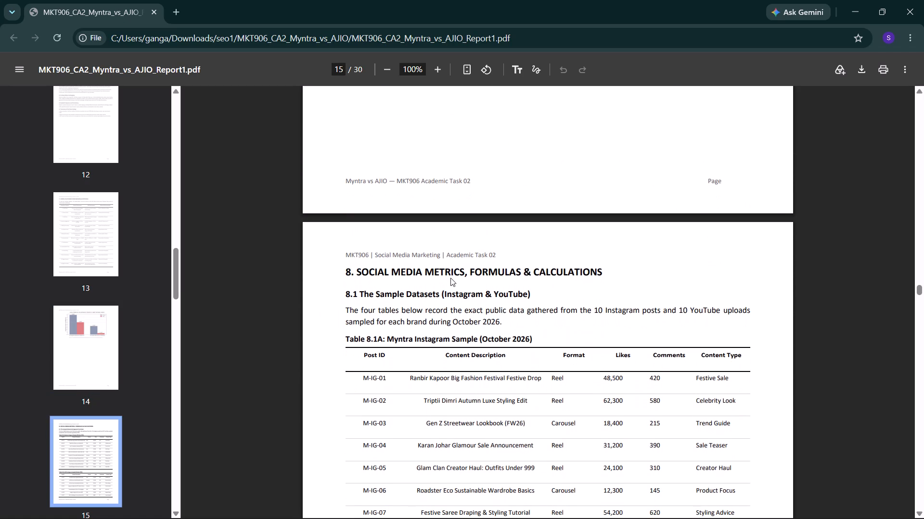
{"action": "scroll", "coordinate": [450, 278], "scroll_direction": "up", "scroll_amount": 2}
{"action": "scroll", "coordinate": [450, 278], "scroll_direction": "down", "scroll_amount": 1}
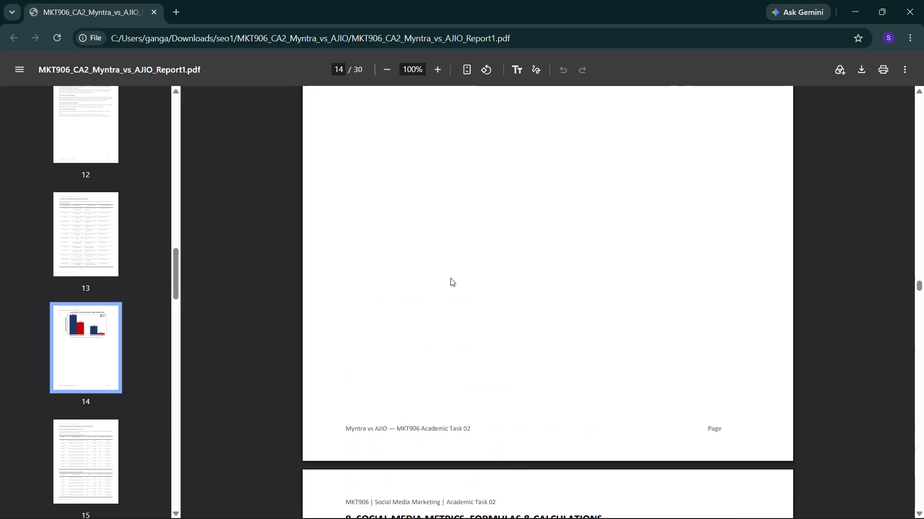
{"action": "scroll", "coordinate": [450, 278], "scroll_direction": "down", "scroll_amount": 1}
{"action": "scroll", "coordinate": [450, 278], "scroll_direction": "up", "scroll_amount": 4}
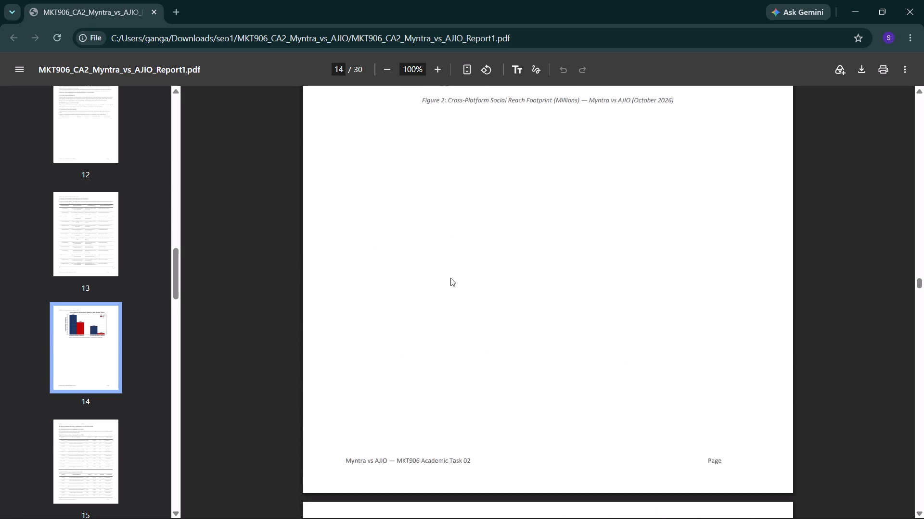
Return to section 6 and read the channel setup comparison table in section 6.1.
{"action": "scroll", "coordinate": [450, 278], "scroll_direction": "up", "scroll_amount": 6}
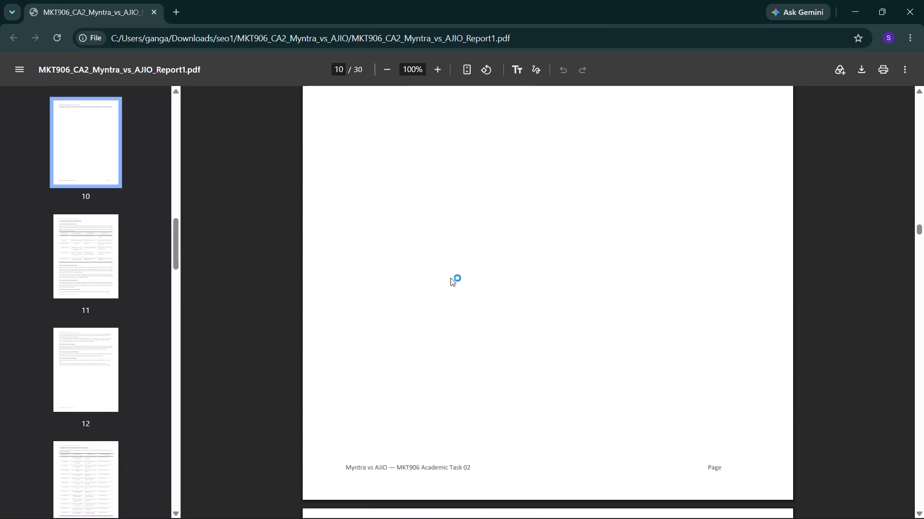
{"action": "scroll", "coordinate": [450, 278], "scroll_direction": "down", "scroll_amount": 5}
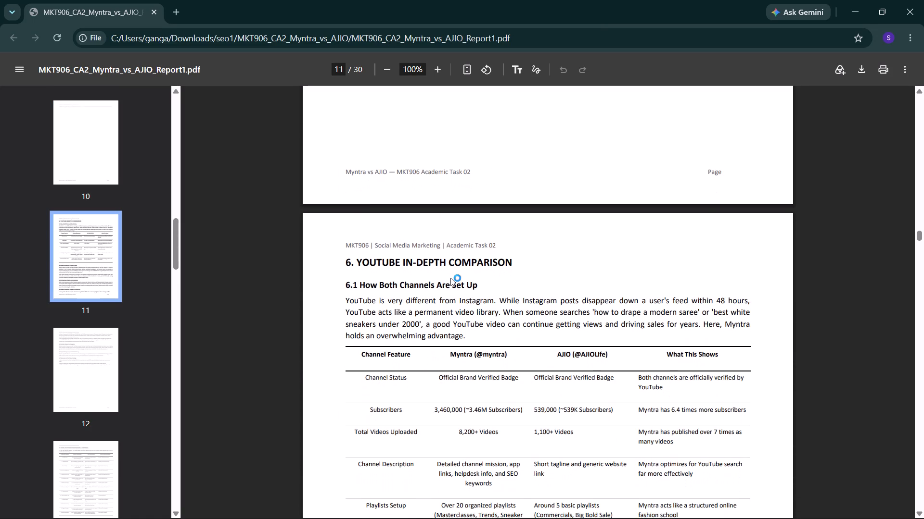
{"action": "scroll", "coordinate": [450, 278], "scroll_direction": "down", "scroll_amount": 1}
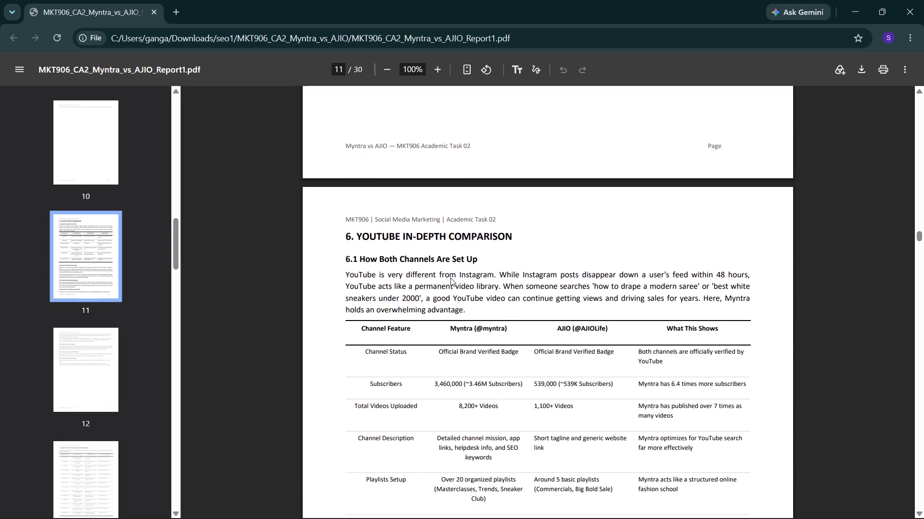
{"action": "scroll", "coordinate": [450, 278], "scroll_direction": "down", "scroll_amount": 1}
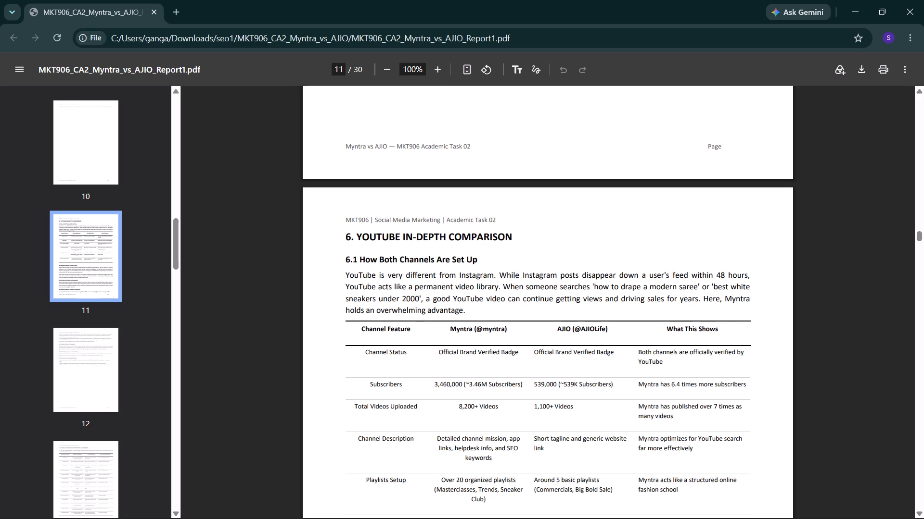
{"action": "left_click_drag", "start_coordinate": [450, 330], "coordinate": [506, 330]}
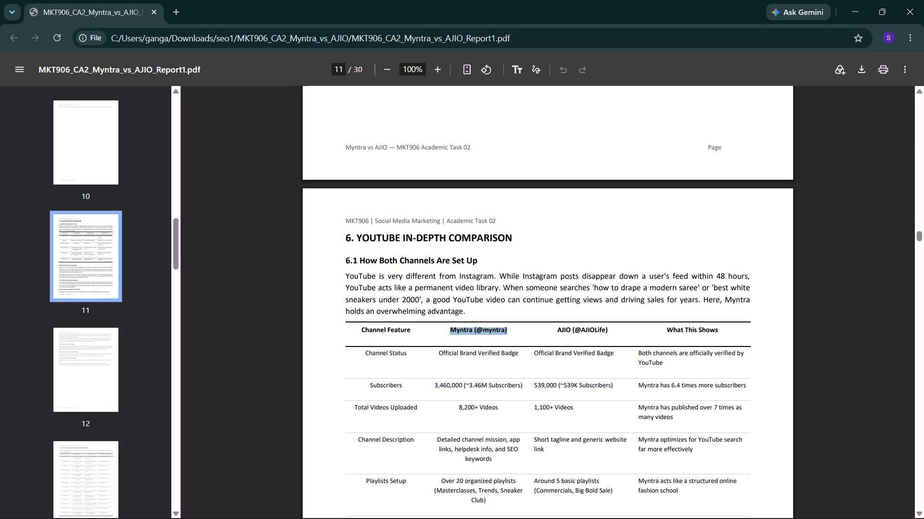
{"action": "key", "text": "ctrl+c"}
{"action": "left_click", "coordinate": [169, 12]}
{"action": "left_click_drag", "start_coordinate": [335, 248], "coordinate": [316, 234]}
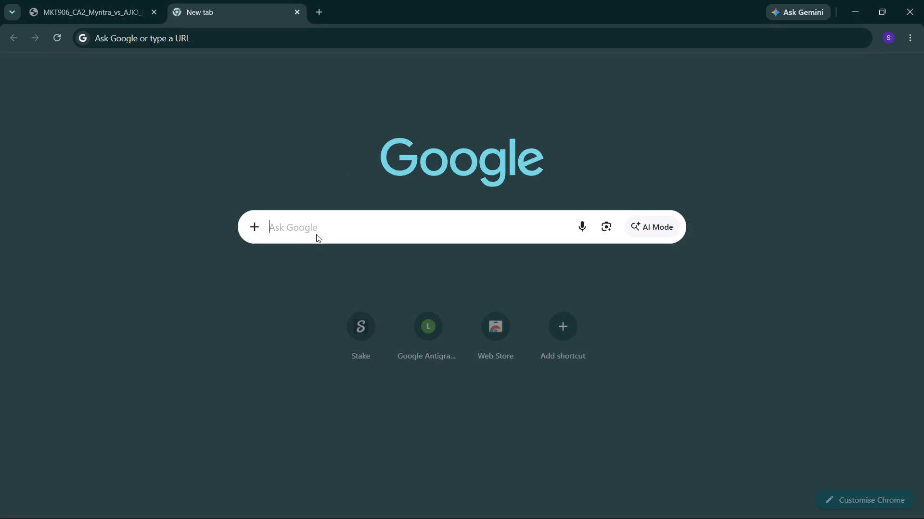
{"action": "left_click_drag", "start_coordinate": [316, 234], "coordinate": [314, 232]}
{"action": "left_click", "coordinate": [314, 232]}
{"action": "type", "text": "you"}
{"action": "left_click", "coordinate": [331, 277]}
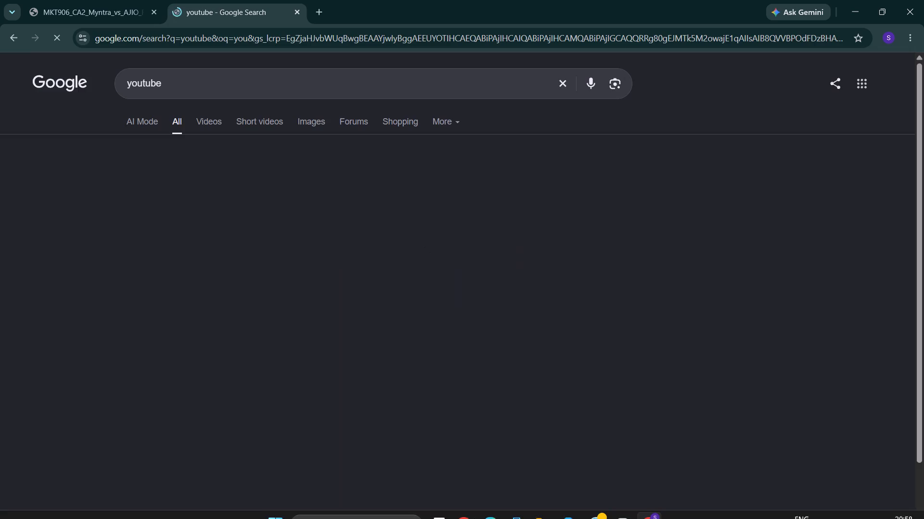
Open the YouTube website from the Google results and begin a video search there.
{"action": "left_click", "coordinate": [150, 323]}
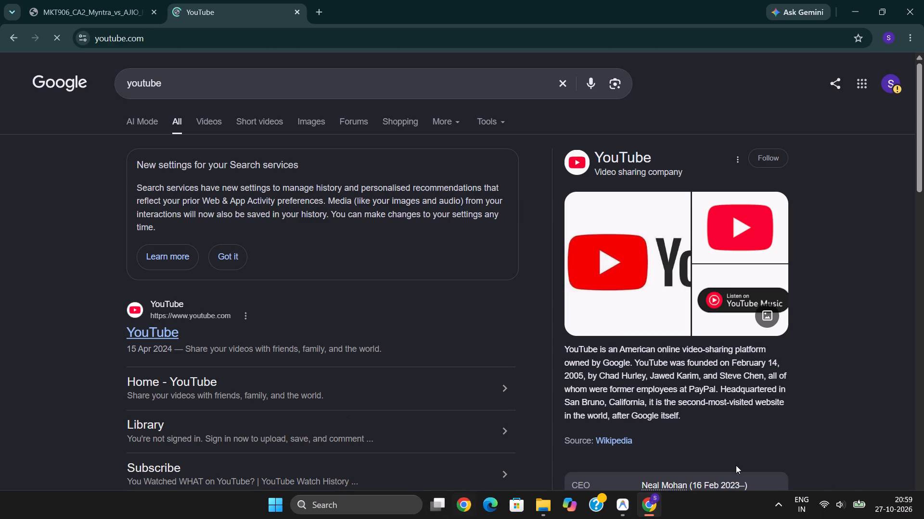
{"action": "left_click", "coordinate": [827, 507]}
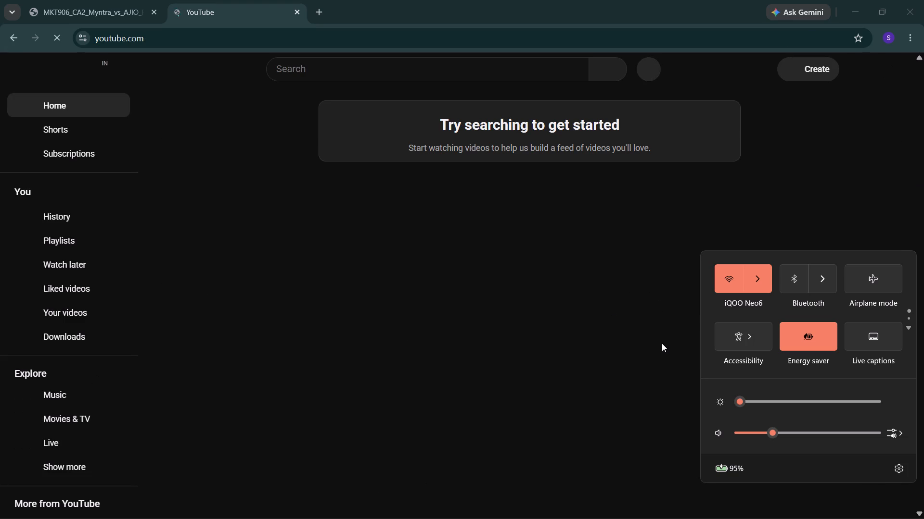
{"action": "left_click", "coordinate": [385, 77]}
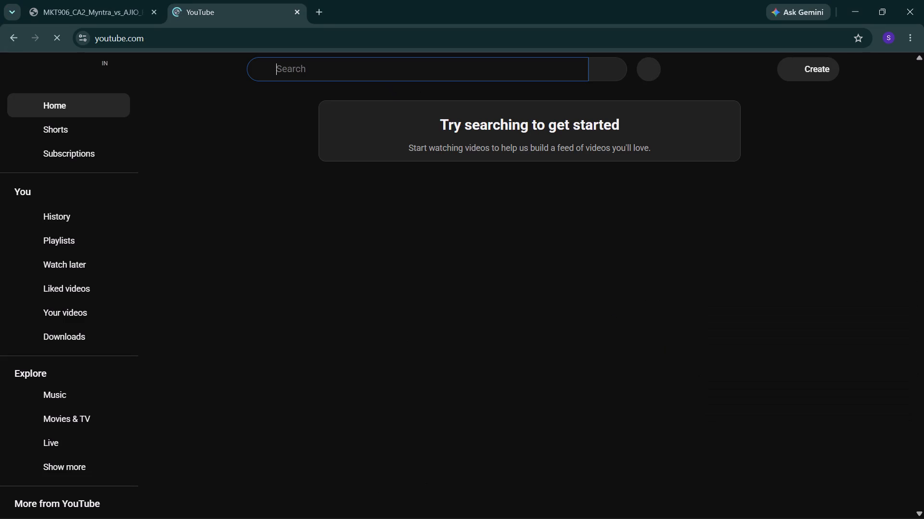
{"action": "key", "text": "ctrl+v"}
{"action": "key", "text": "Return"}
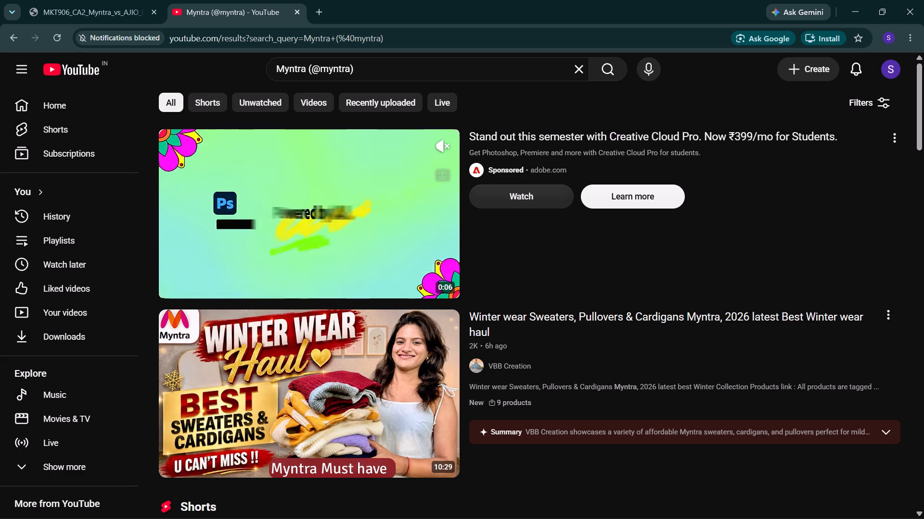
Shorten the YouTube search query to "Myntra", run it, and look through the results.
{"action": "left_click", "coordinate": [360, 72]}
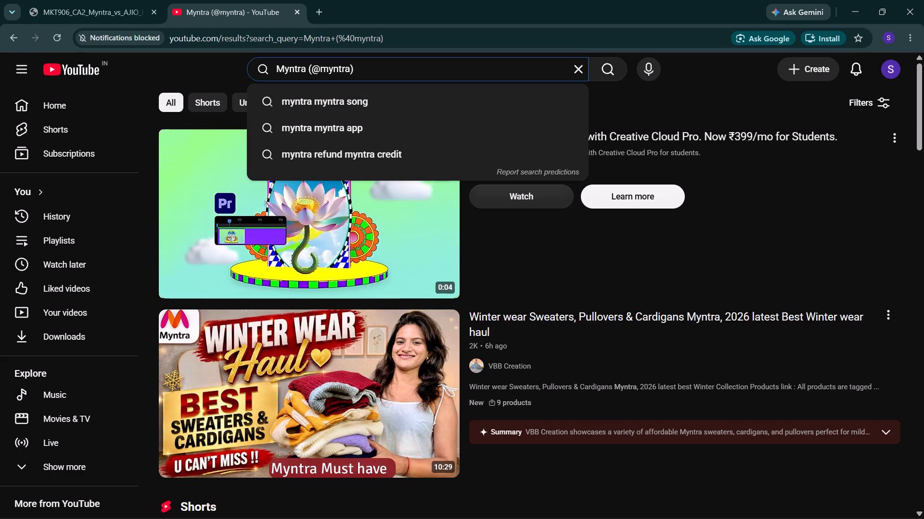
{"action": "key", "text": "BackSpace"}
{"action": "key", "text": "BackSpace"}
{"action": "key", "text": "BackSpace"}
{"action": "key", "text": "BackSpace"}
{"action": "key", "text": "BackSpace"}
{"action": "key", "text": "BackSpace"}
{"action": "key", "text": "BackSpace"}
{"action": "key", "text": "BackSpace"}
{"action": "key", "text": "BackSpace"}
{"action": "key", "text": "BackSpace"}
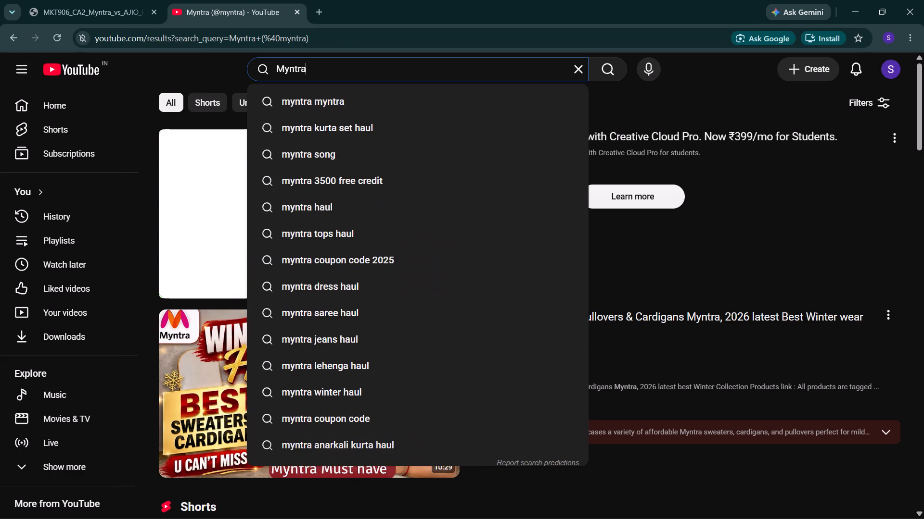
{"action": "key", "text": "Return"}
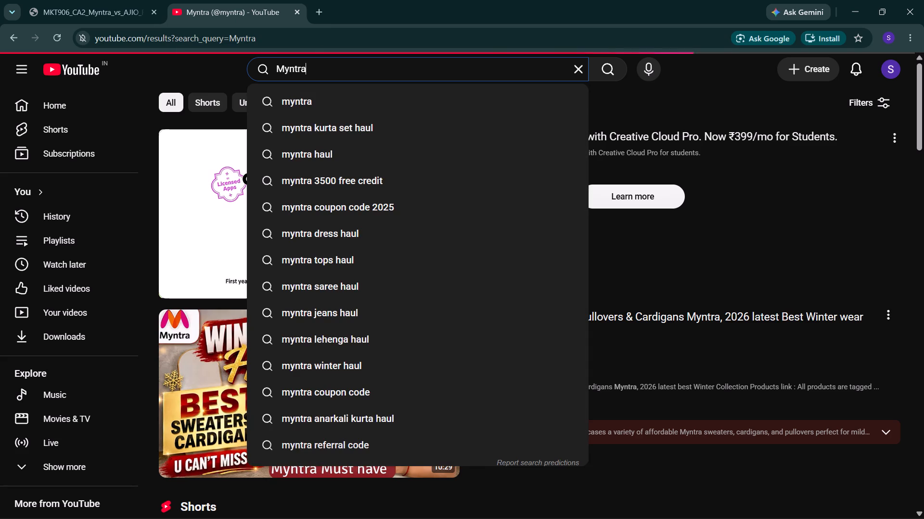
{"action": "scroll", "coordinate": [360, 72], "scroll_direction": "down", "scroll_amount": 3}
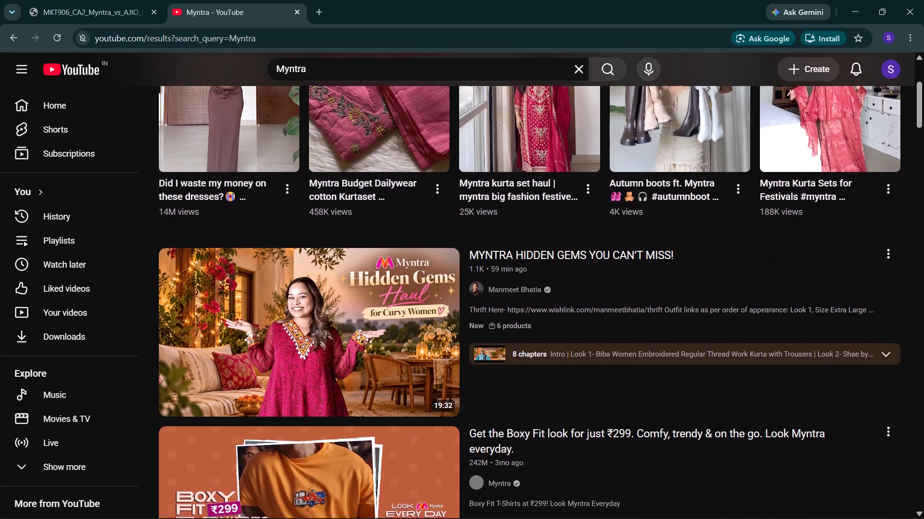
{"action": "scroll", "coordinate": [360, 72], "scroll_direction": "down", "scroll_amount": 4}
{"action": "scroll", "coordinate": [360, 72], "scroll_direction": "up", "scroll_amount": 2}
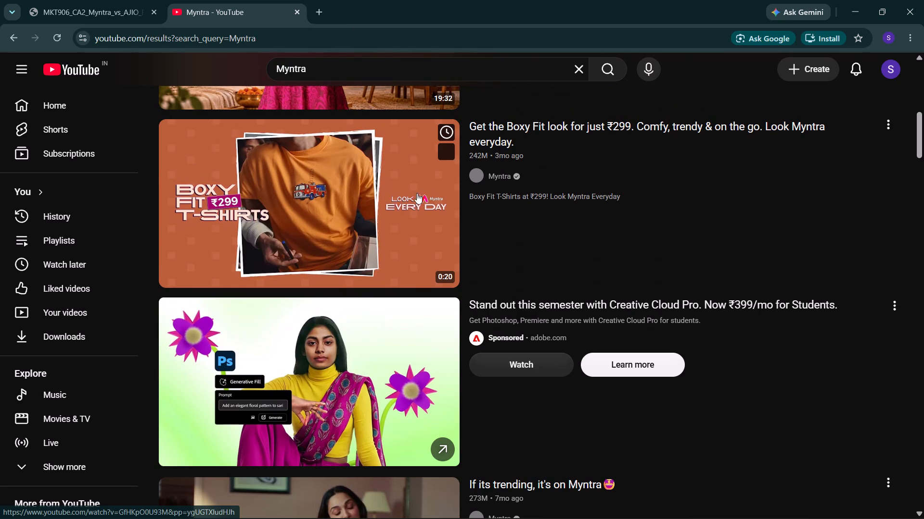
Find the Boxy Fit ₹299 video in the search results, open it, and go to Myntra's official channel page from it.
{"action": "scroll", "coordinate": [462, 261], "scroll_direction": "up", "scroll_amount": 2}
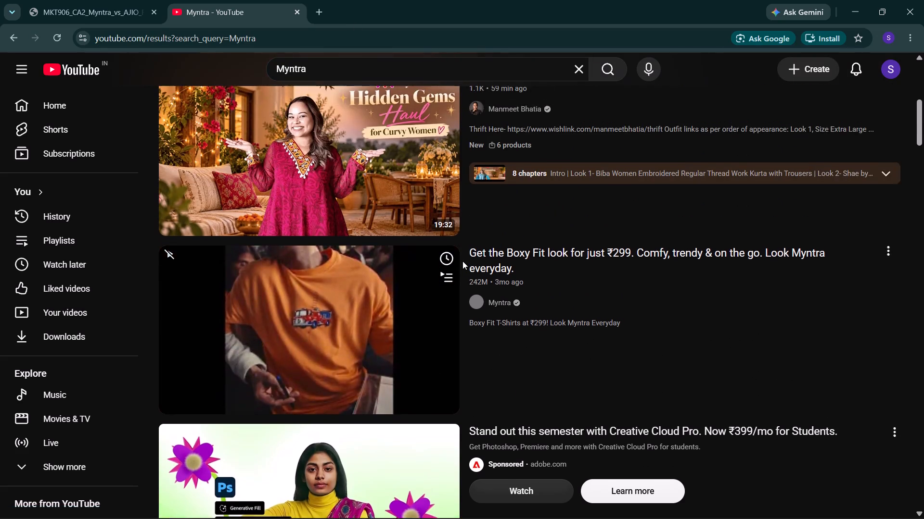
{"action": "scroll", "coordinate": [462, 261], "scroll_direction": "up", "scroll_amount": 4}
{"action": "scroll", "coordinate": [462, 261], "scroll_direction": "down", "scroll_amount": 1}
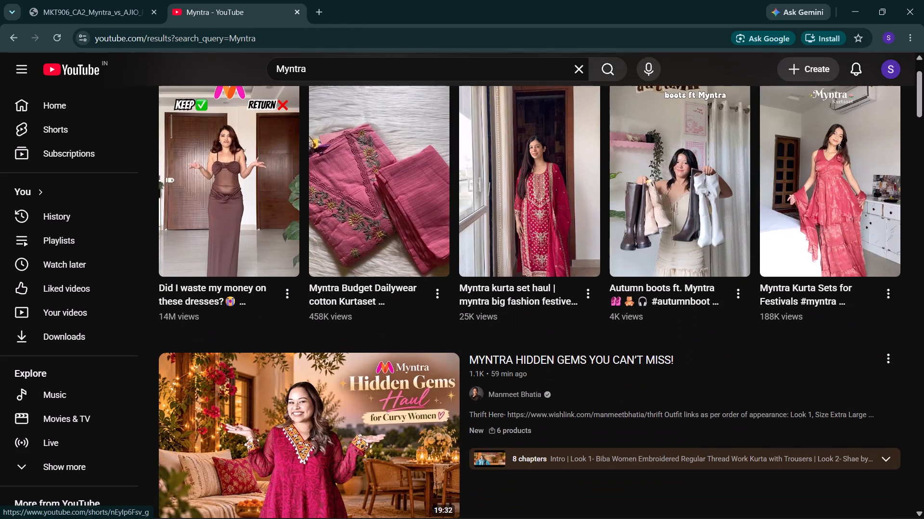
{"action": "scroll", "coordinate": [462, 261], "scroll_direction": "down", "scroll_amount": 3}
{"action": "left_click", "coordinate": [463, 277]}
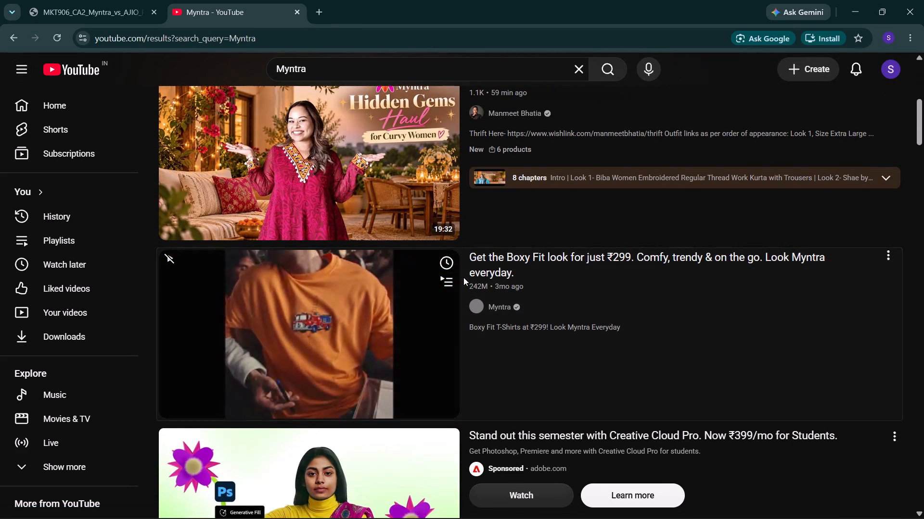
{"action": "left_click", "coordinate": [421, 291]}
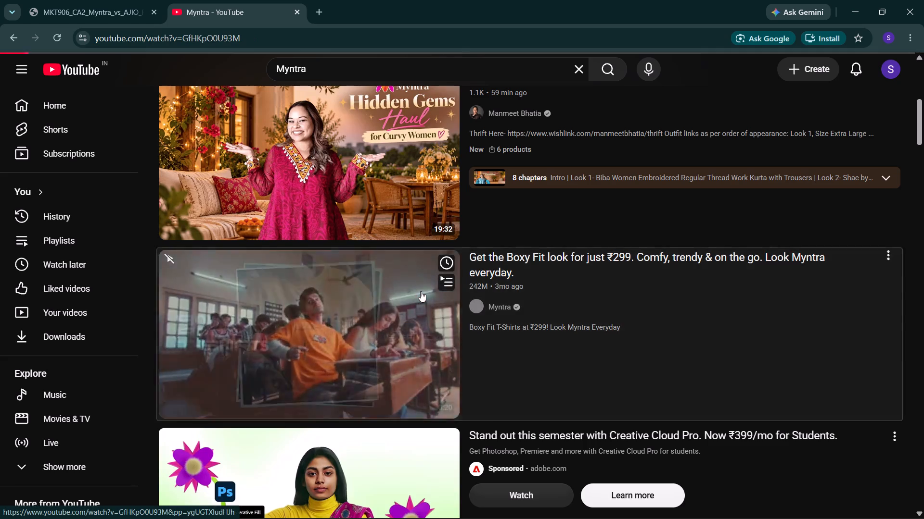
{"action": "scroll", "coordinate": [421, 291], "scroll_direction": "down", "scroll_amount": 3}
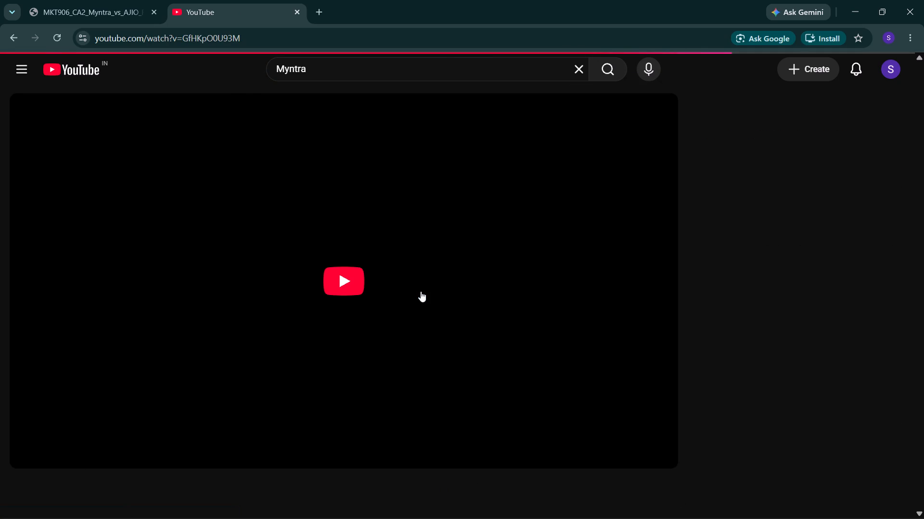
{"action": "scroll", "coordinate": [421, 291], "scroll_direction": "down", "scroll_amount": 3}
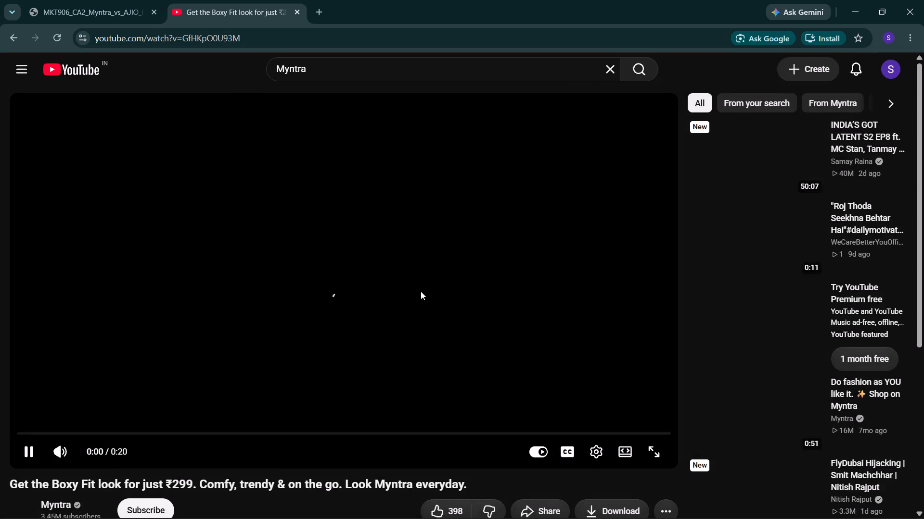
{"action": "scroll", "coordinate": [421, 291], "scroll_direction": "down", "scroll_amount": 2}
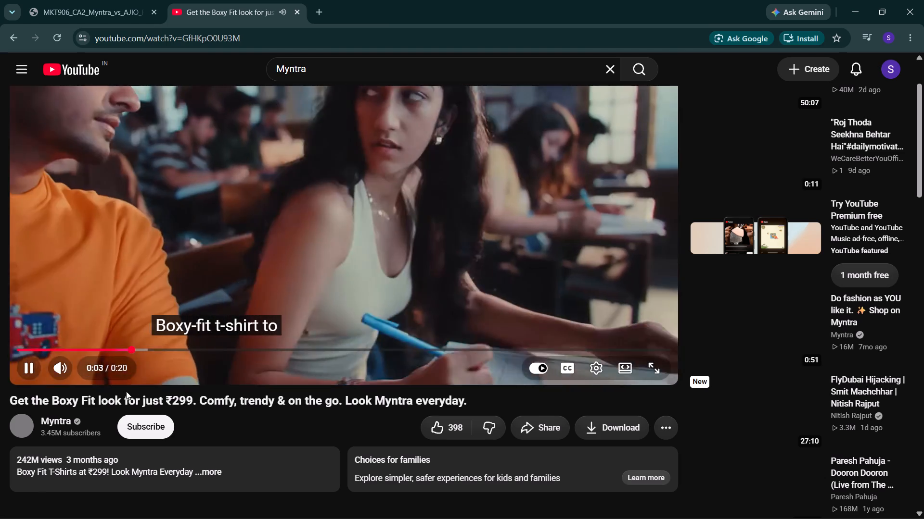
{"action": "left_click", "coordinate": [60, 427]}
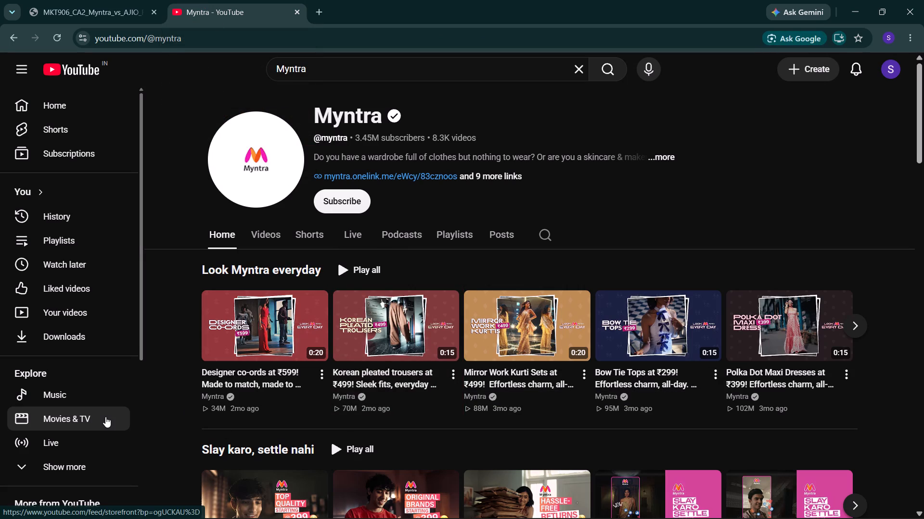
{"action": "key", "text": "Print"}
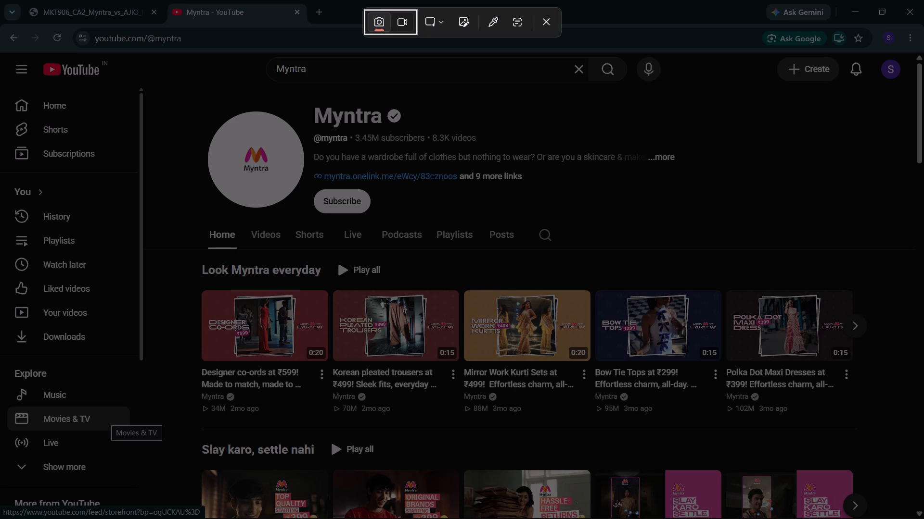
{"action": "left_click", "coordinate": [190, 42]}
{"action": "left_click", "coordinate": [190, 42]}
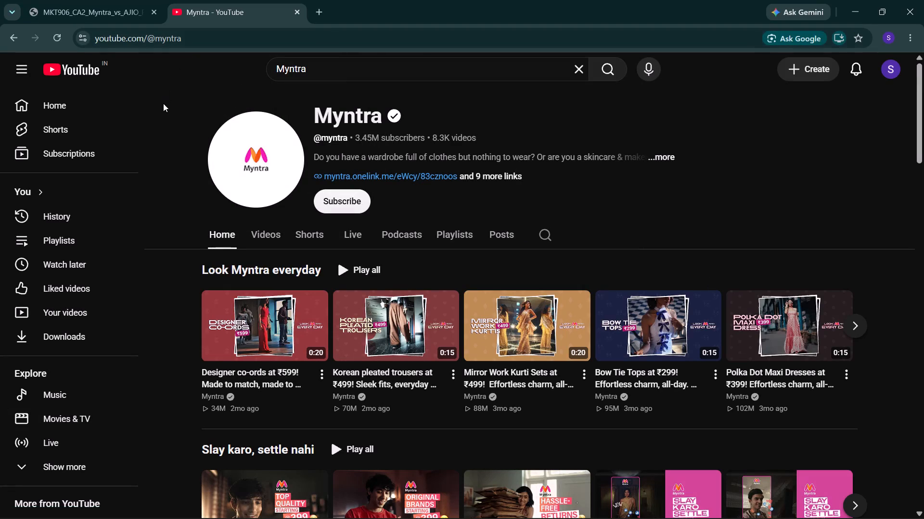
Capture a screenshot of the Myntra channel header, covering the channel name, handle, subscriber and video counts, and description.
{"action": "key", "text": "Print"}
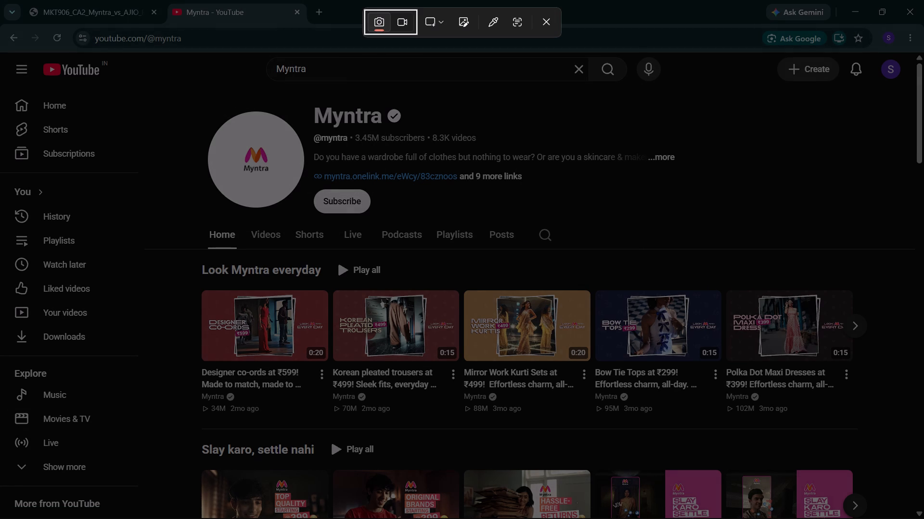
{"action": "left_click_drag", "start_coordinate": [9, 49], "coordinate": [718, 268]}
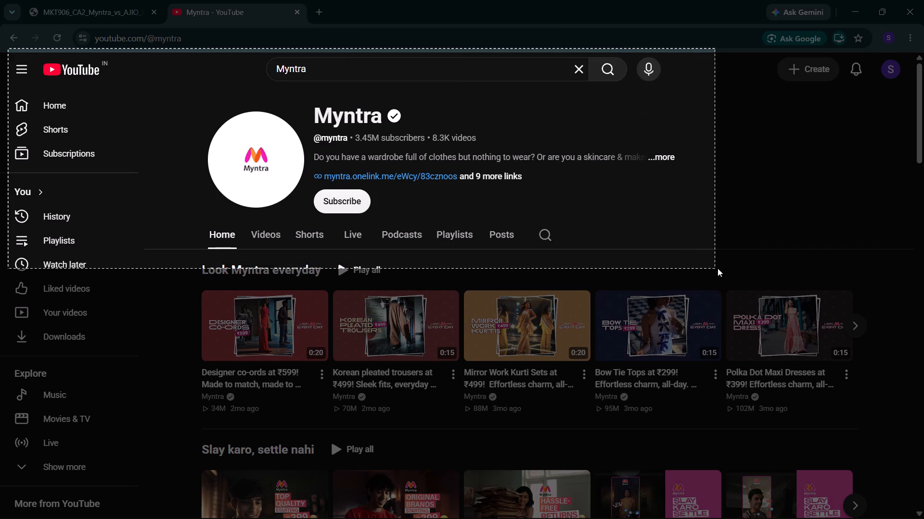
{"action": "left_click_drag", "start_coordinate": [718, 268], "coordinate": [847, 252]}
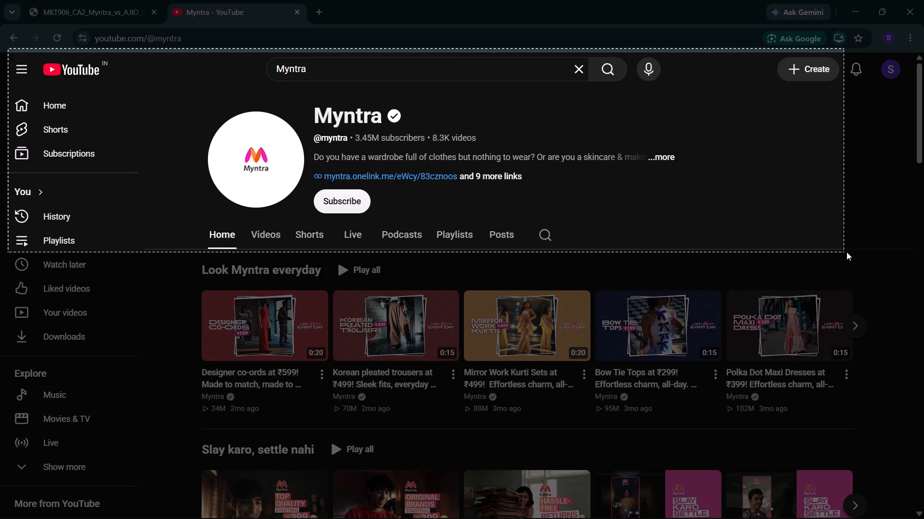
{"action": "left_click_drag", "start_coordinate": [847, 252], "coordinate": [744, 243]}
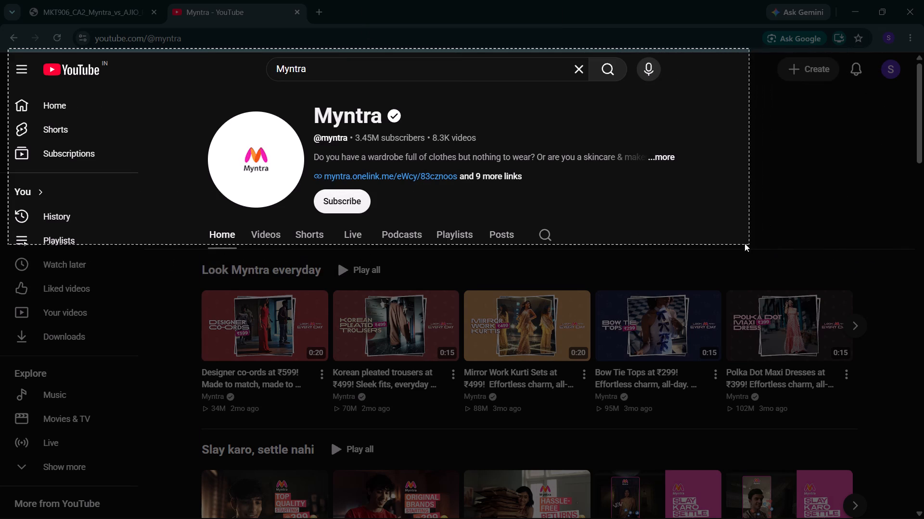
{"action": "left_click_drag", "start_coordinate": [744, 243], "coordinate": [737, 252]}
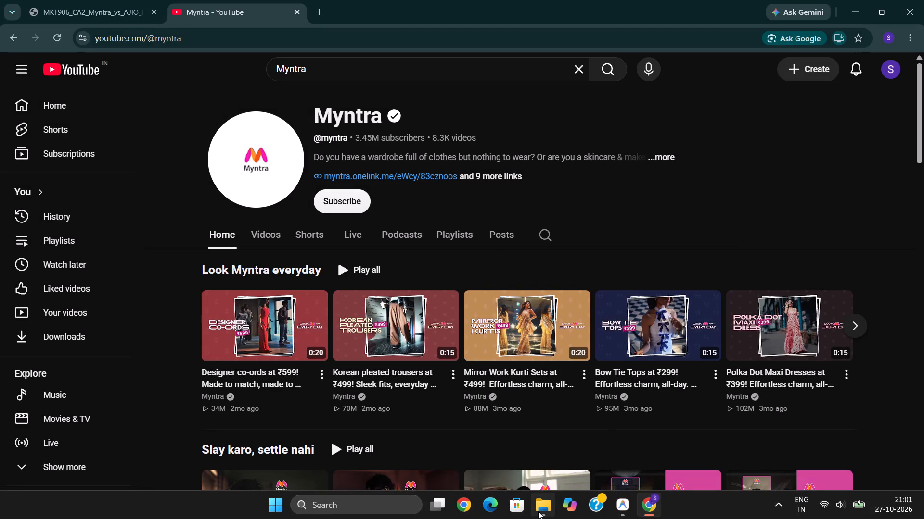
Switch to File Explorer and open the Word document MKT906_CA2_Myntra_vs_AJIO_Report for editing.
{"action": "left_click", "coordinate": [540, 505]}
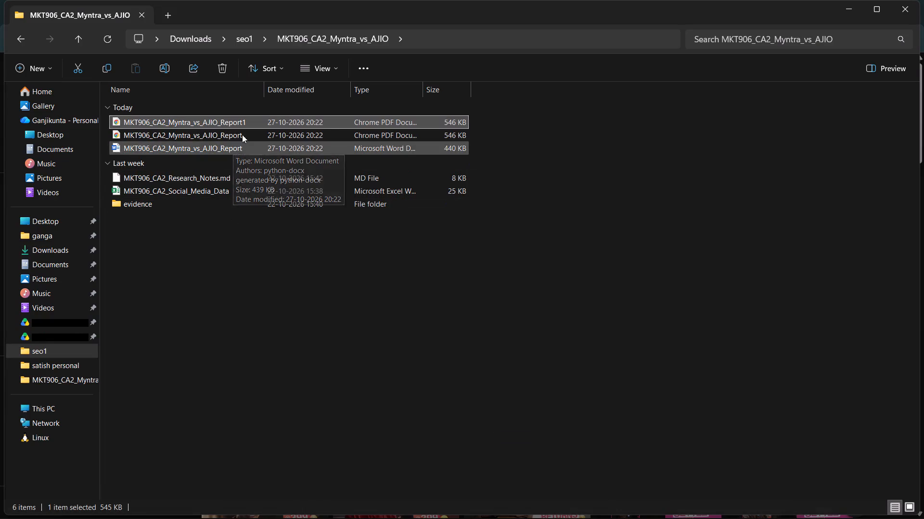
{"action": "double_click", "coordinate": [216, 151]}
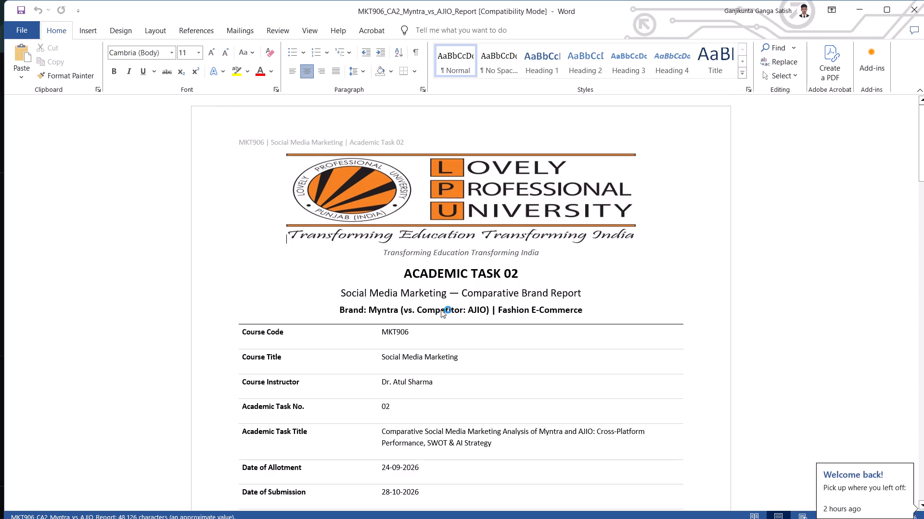
Look through the Word report from the cover page to the section 6 YouTube findings.
{"action": "scroll", "coordinate": [441, 309], "scroll_direction": "down", "scroll_amount": 4}
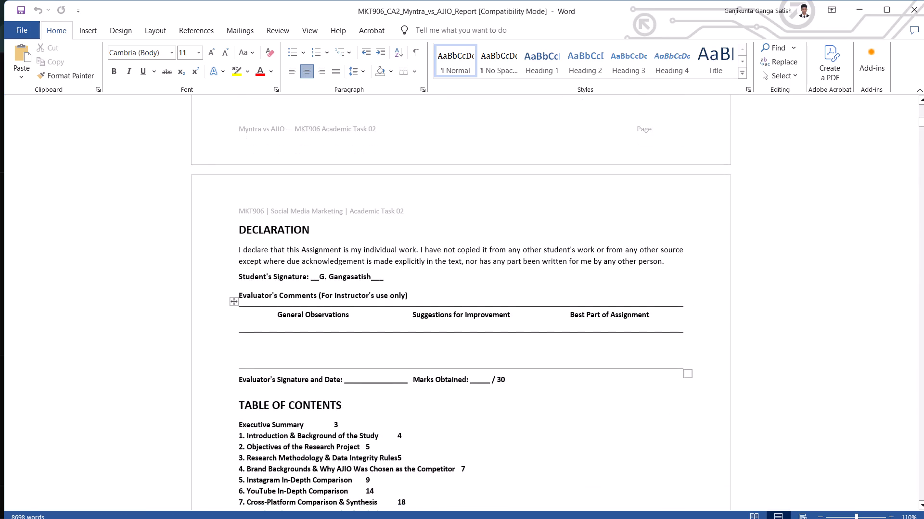
{"action": "scroll", "coordinate": [441, 309], "scroll_direction": "down", "scroll_amount": 3}
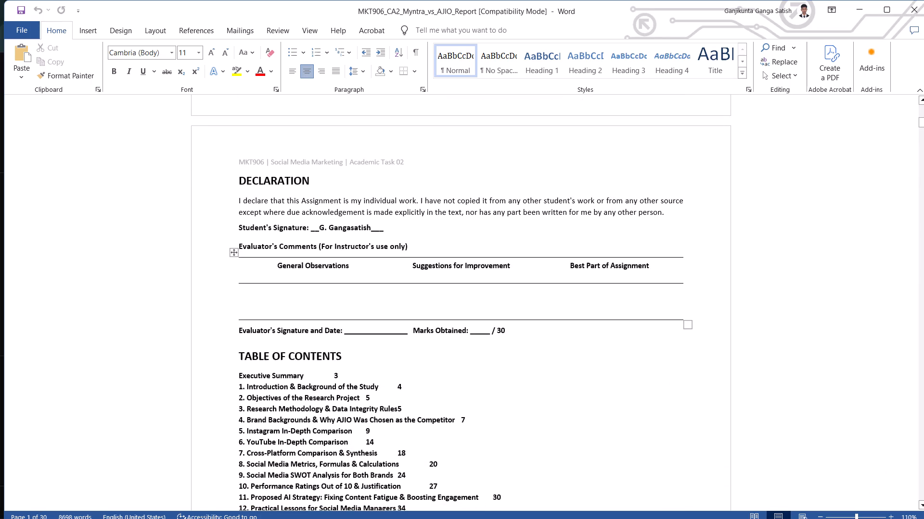
{"action": "scroll", "coordinate": [441, 309], "scroll_direction": "down", "scroll_amount": 3}
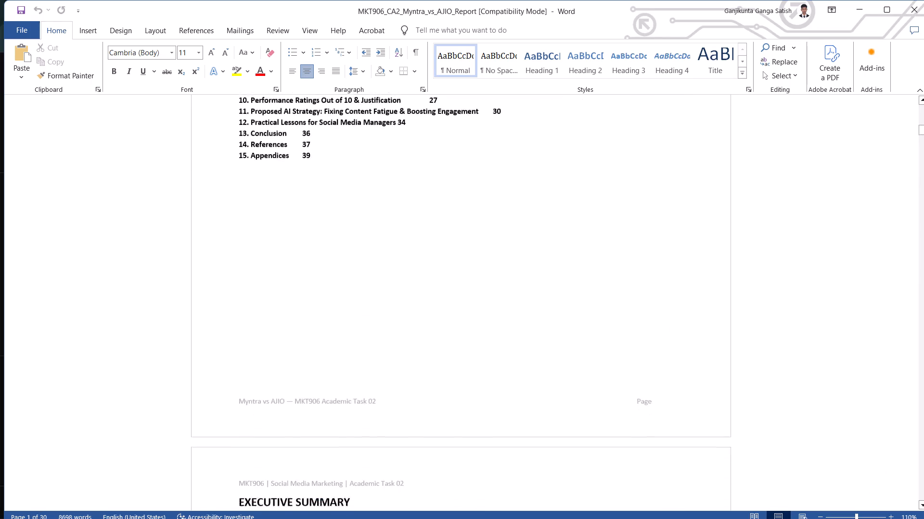
{"action": "scroll", "coordinate": [441, 309], "scroll_direction": "down", "scroll_amount": 5}
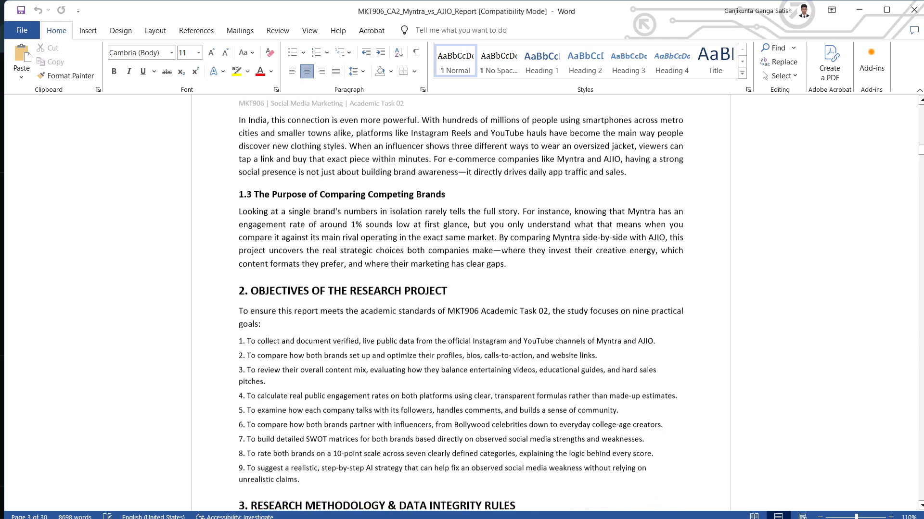
{"action": "scroll", "coordinate": [441, 309], "scroll_direction": "down", "scroll_amount": 4}
{"action": "scroll", "coordinate": [441, 309], "scroll_direction": "up", "scroll_amount": 4}
{"action": "scroll", "coordinate": [441, 309], "scroll_direction": "down", "scroll_amount": 6}
{"action": "scroll", "coordinate": [441, 309], "scroll_direction": "up", "scroll_amount": 1}
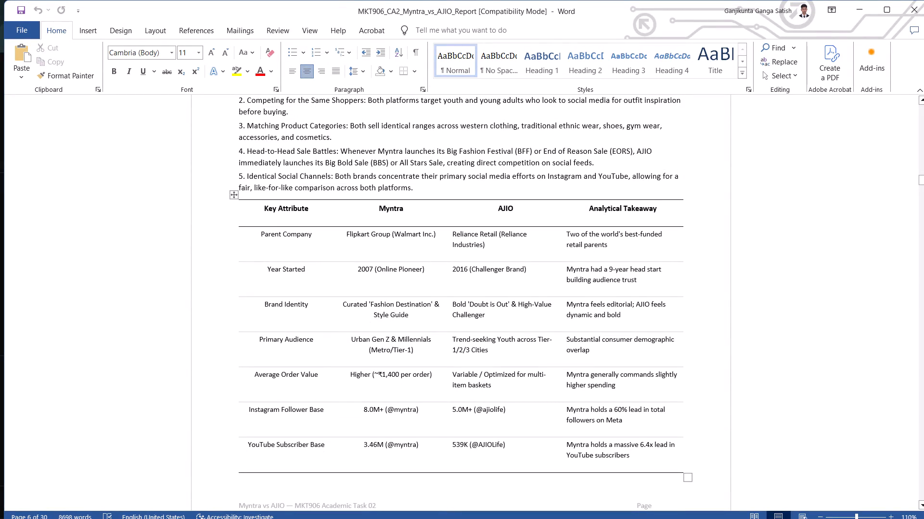
{"action": "scroll", "coordinate": [433, 304], "scroll_direction": "down", "scroll_amount": 2}
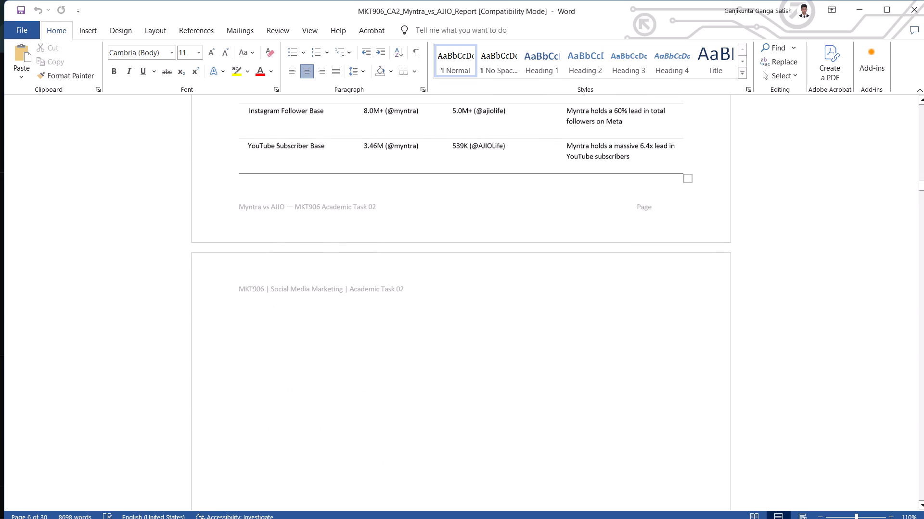
{"action": "scroll", "coordinate": [433, 304], "scroll_direction": "down", "scroll_amount": 5}
{"action": "scroll", "coordinate": [433, 304], "scroll_direction": "up", "scroll_amount": 3}
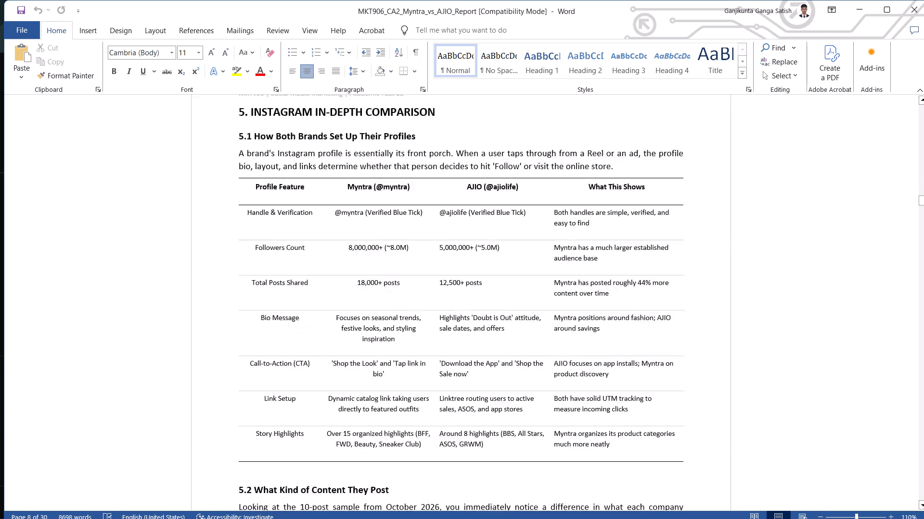
{"action": "scroll", "coordinate": [433, 304], "scroll_direction": "down", "scroll_amount": 4}
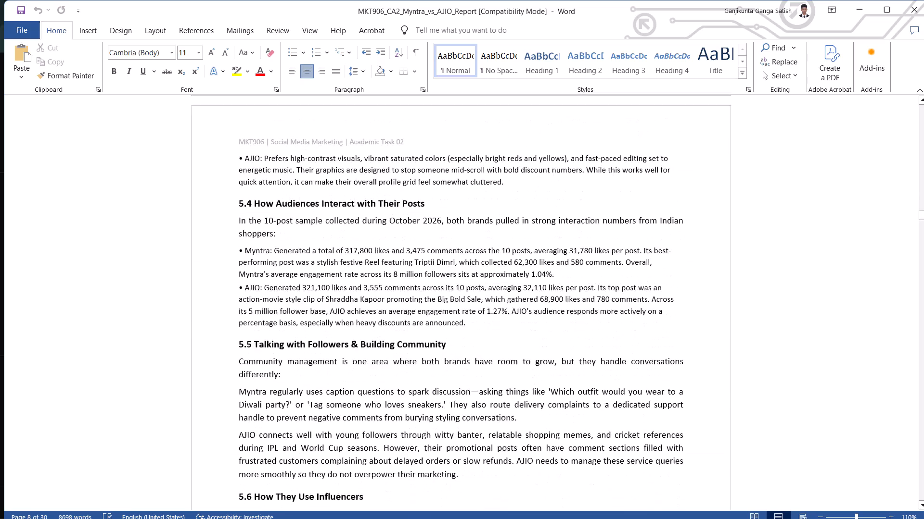
{"action": "scroll", "coordinate": [433, 304], "scroll_direction": "down", "scroll_amount": 11}
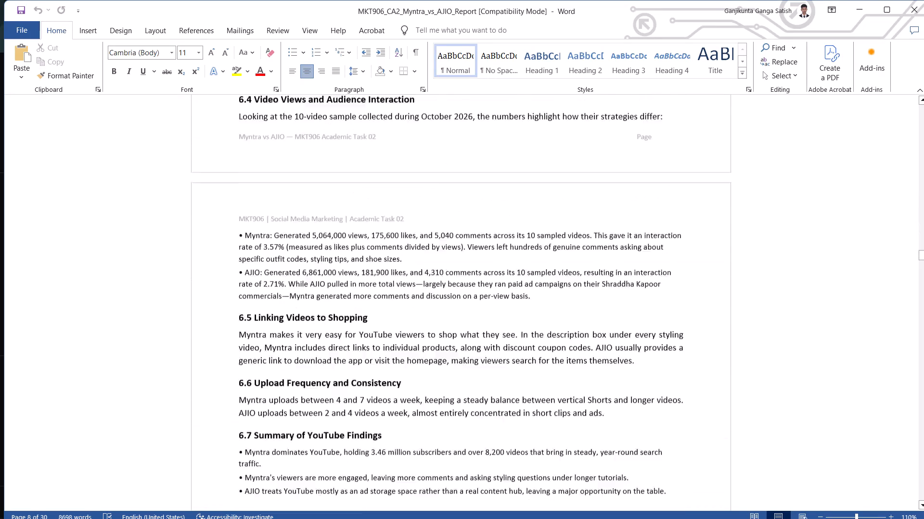
Check the start of section 6 and look back over the section 5 Instagram comparison and its 5.1 profile table.
{"action": "scroll", "coordinate": [433, 304], "scroll_direction": "up", "scroll_amount": 6}
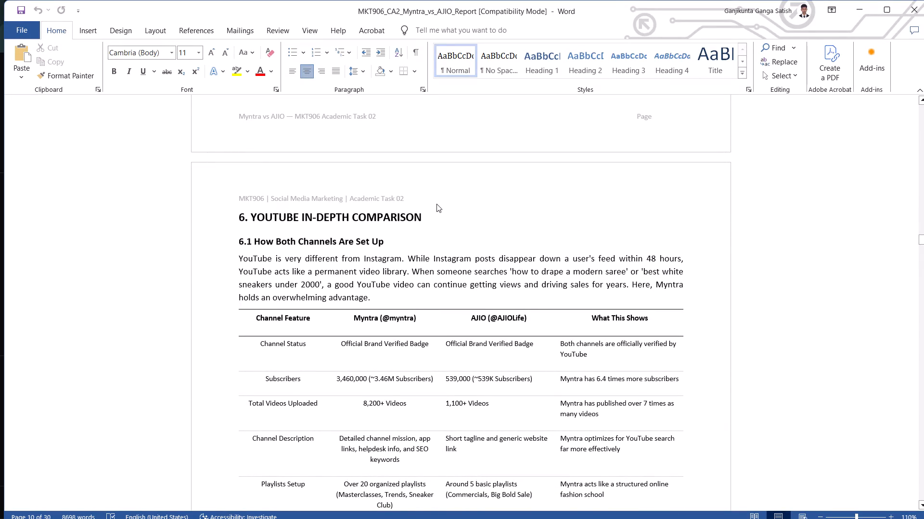
{"action": "scroll", "coordinate": [427, 246], "scroll_direction": "up", "scroll_amount": 6}
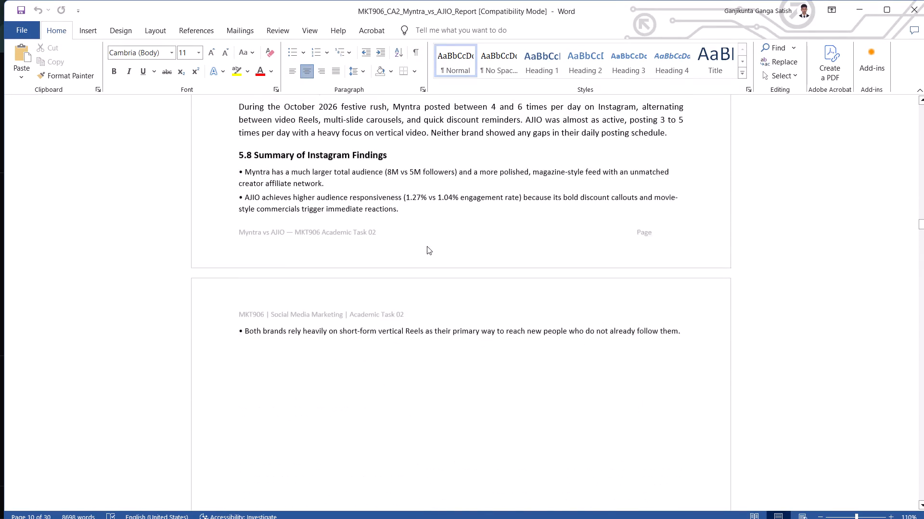
{"action": "scroll", "coordinate": [427, 246], "scroll_direction": "up", "scroll_amount": 4}
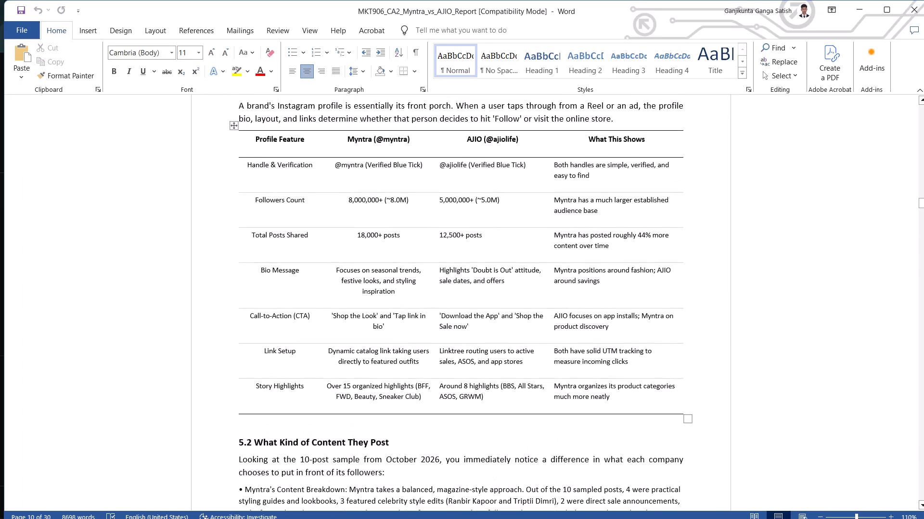
{"action": "scroll", "coordinate": [427, 248], "scroll_direction": "up", "scroll_amount": 3}
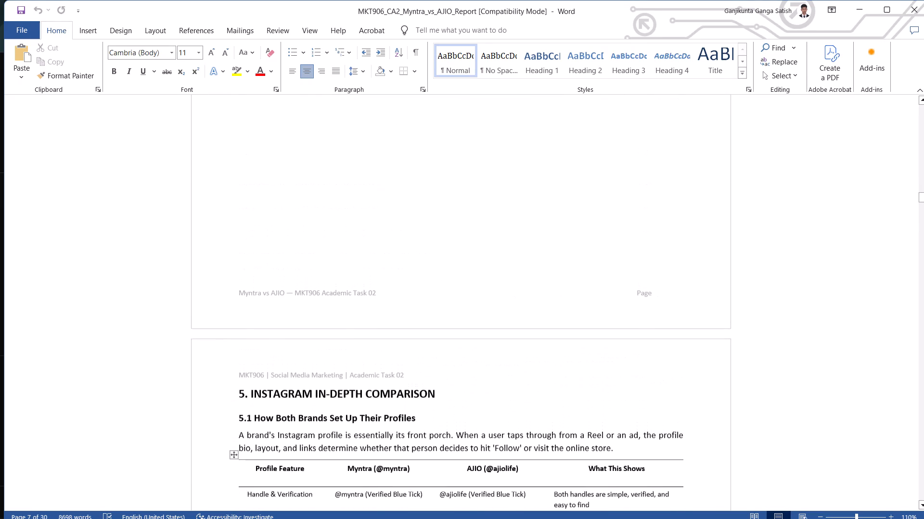
{"action": "scroll", "coordinate": [427, 248], "scroll_direction": "down", "scroll_amount": 4}
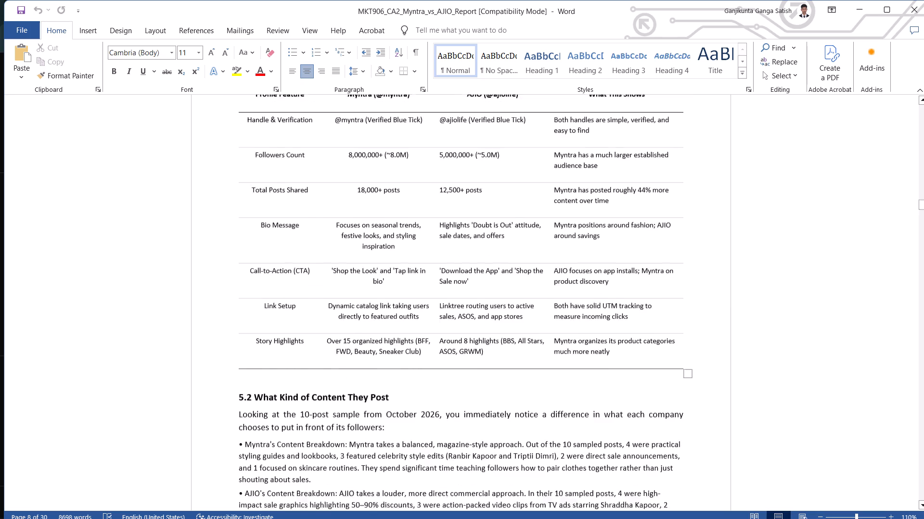
{"action": "scroll", "coordinate": [427, 248], "scroll_direction": "down", "scroll_amount": 2}
{"action": "scroll", "coordinate": [427, 248], "scroll_direction": "up", "scroll_amount": 1}
Paste the captured Myntra channel screenshot on a new line below the "6. YOUTUBE IN-DEPTH COMPARISON" heading.
{"action": "scroll", "coordinate": [427, 248], "scroll_direction": "down", "scroll_amount": 4}
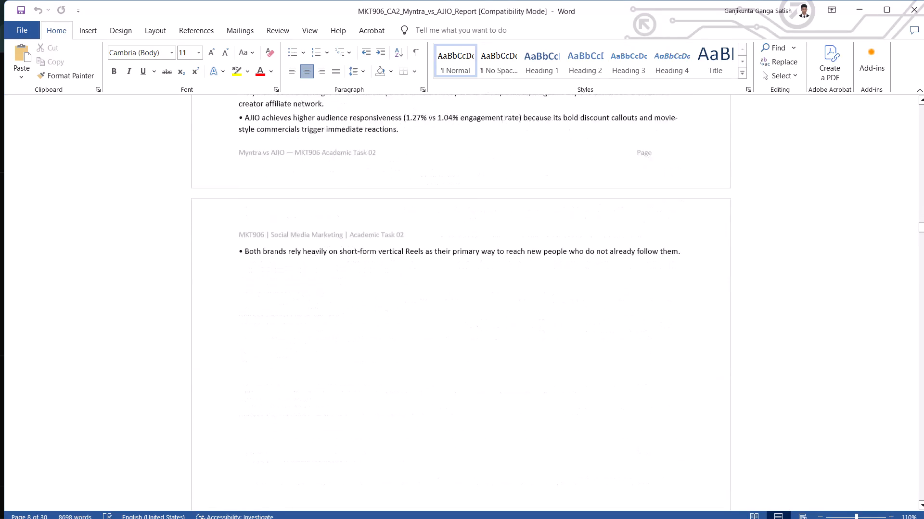
{"action": "scroll", "coordinate": [427, 248], "scroll_direction": "down", "scroll_amount": 5}
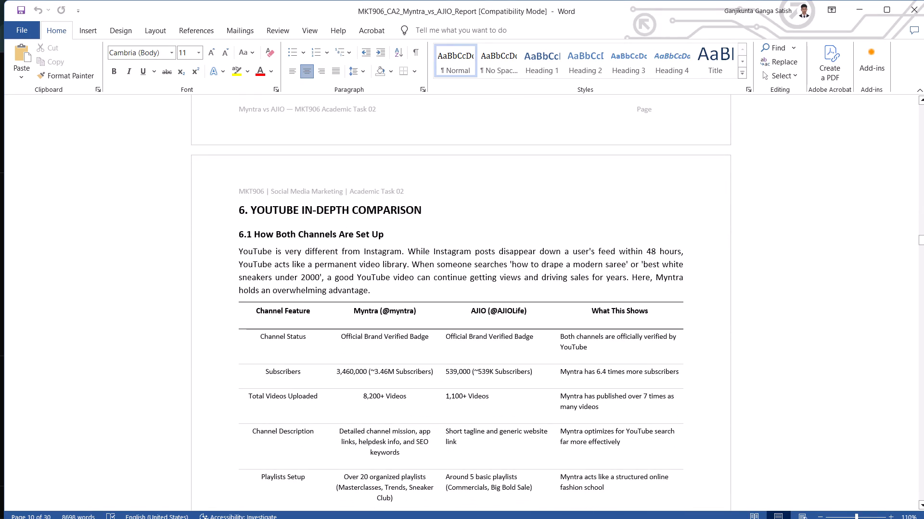
{"action": "left_click", "coordinate": [433, 206]}
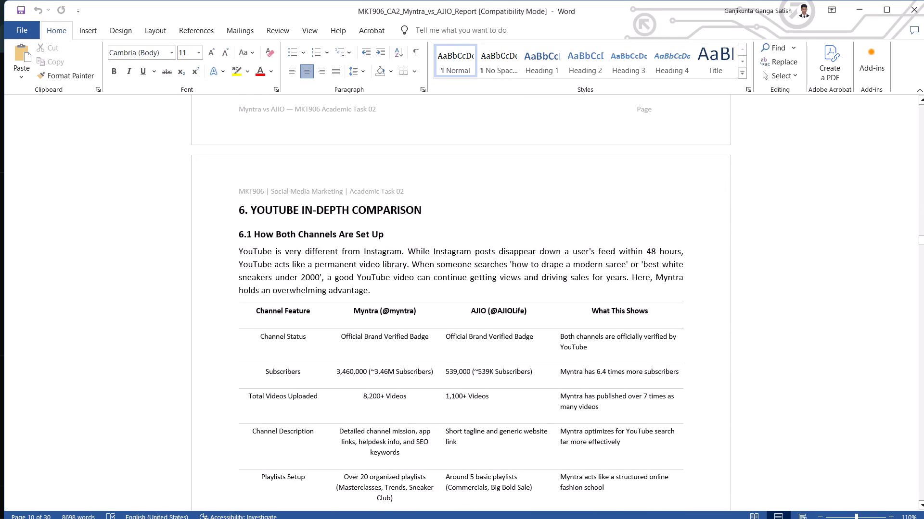
{"action": "key", "text": "Return"}
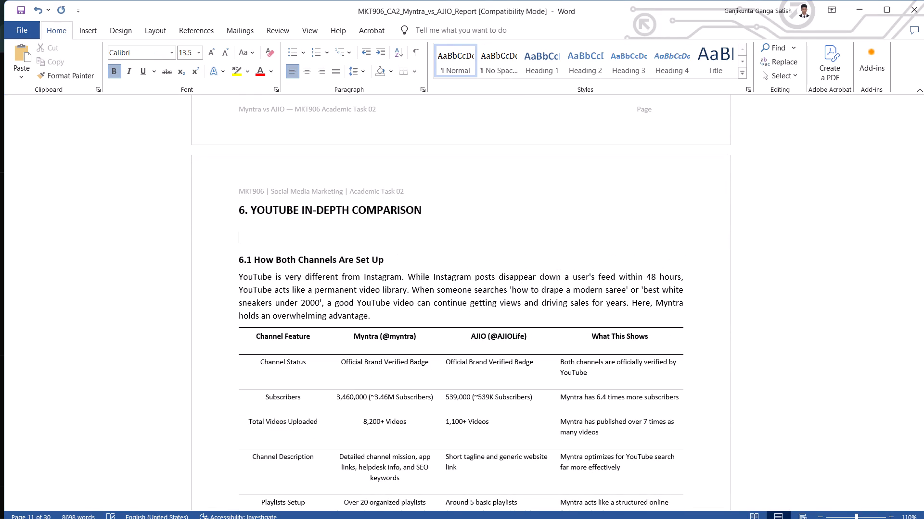
{"action": "key", "text": "ctrl+v"}
{"action": "scroll", "coordinate": [433, 206], "scroll_direction": "down", "scroll_amount": 1}
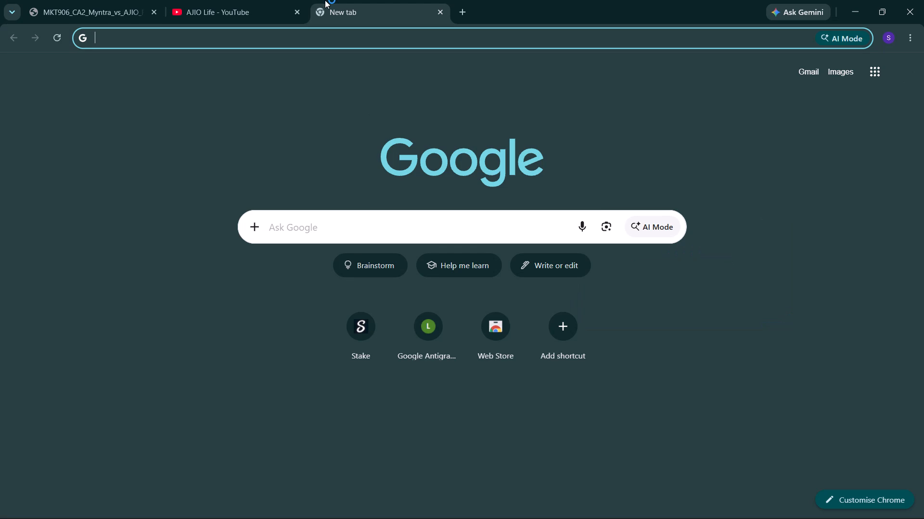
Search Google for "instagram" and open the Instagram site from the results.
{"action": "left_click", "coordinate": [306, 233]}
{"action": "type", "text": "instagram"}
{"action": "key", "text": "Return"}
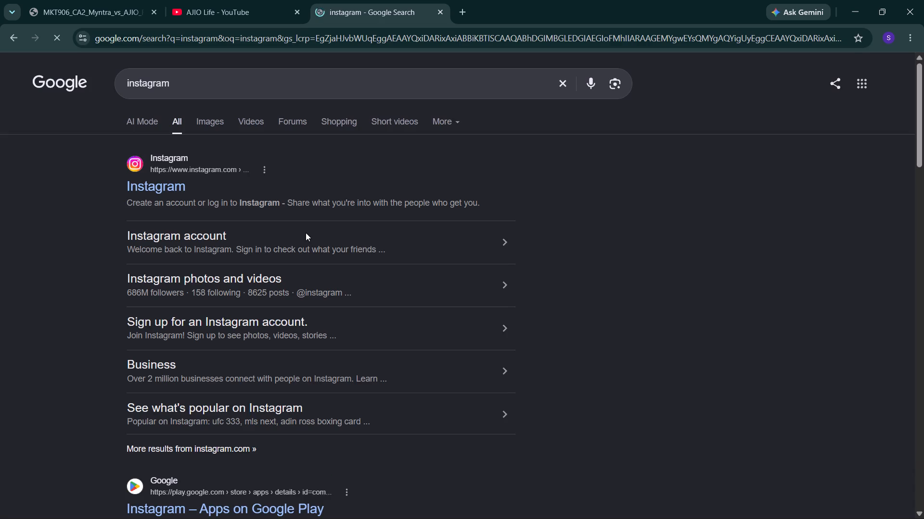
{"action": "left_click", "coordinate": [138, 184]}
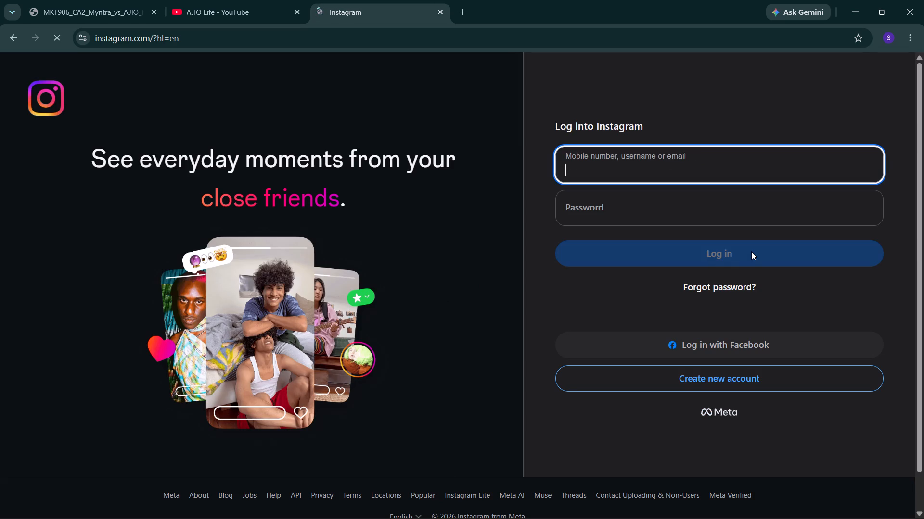
Close the report preview, AJIO Life YouTube and Instagram tabs.
{"action": "left_click", "coordinate": [156, 11]}
{"action": "left_click", "coordinate": [156, 11]}
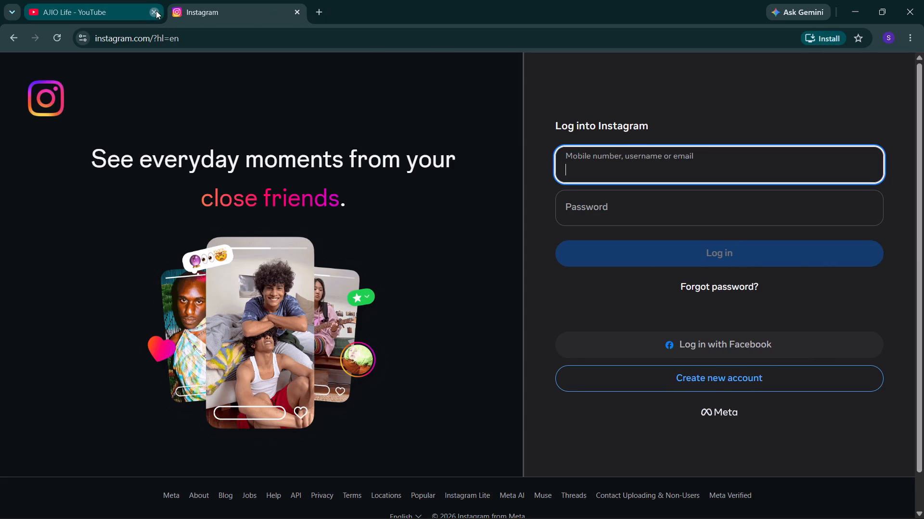
{"action": "left_click", "coordinate": [156, 11]}
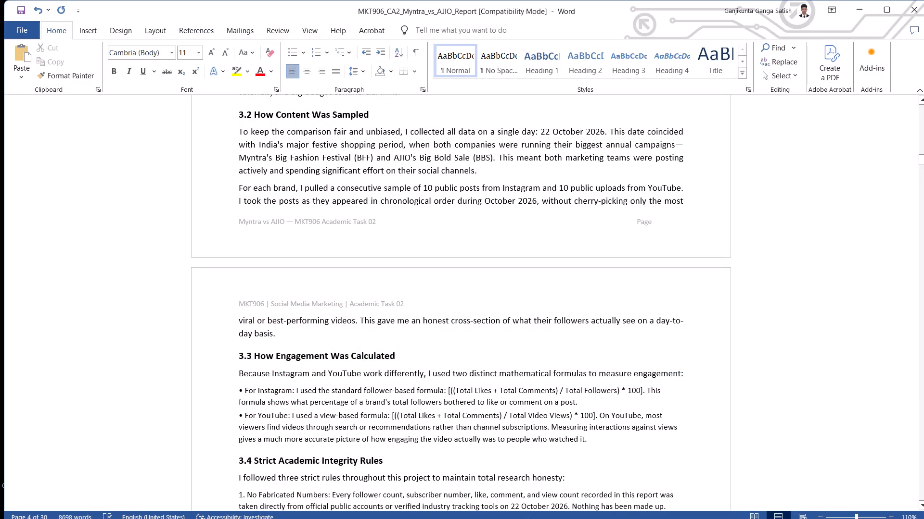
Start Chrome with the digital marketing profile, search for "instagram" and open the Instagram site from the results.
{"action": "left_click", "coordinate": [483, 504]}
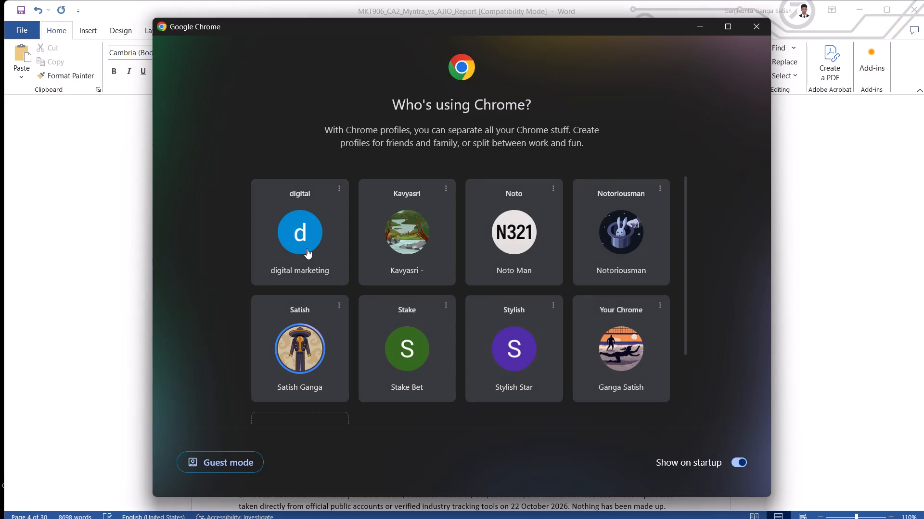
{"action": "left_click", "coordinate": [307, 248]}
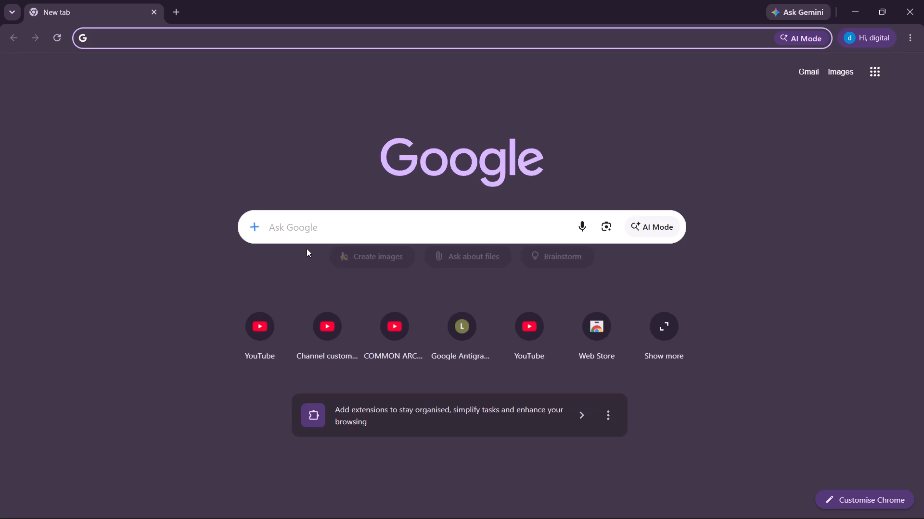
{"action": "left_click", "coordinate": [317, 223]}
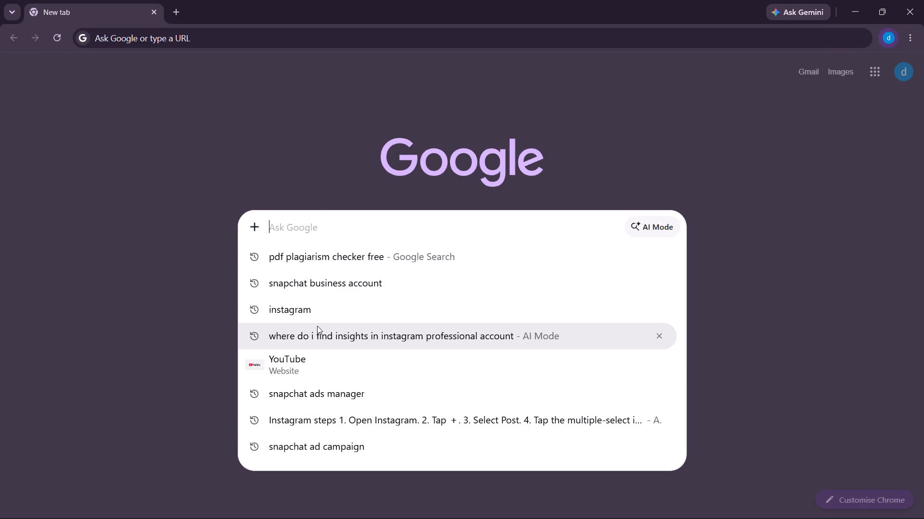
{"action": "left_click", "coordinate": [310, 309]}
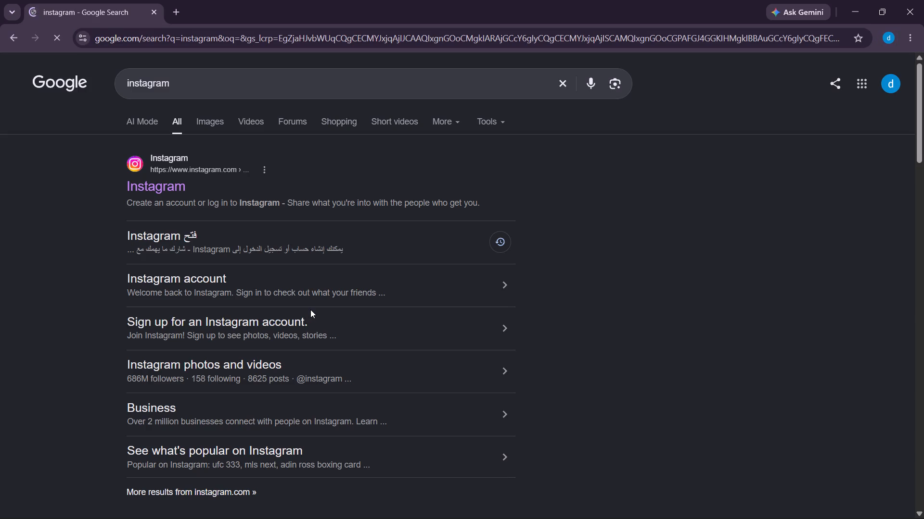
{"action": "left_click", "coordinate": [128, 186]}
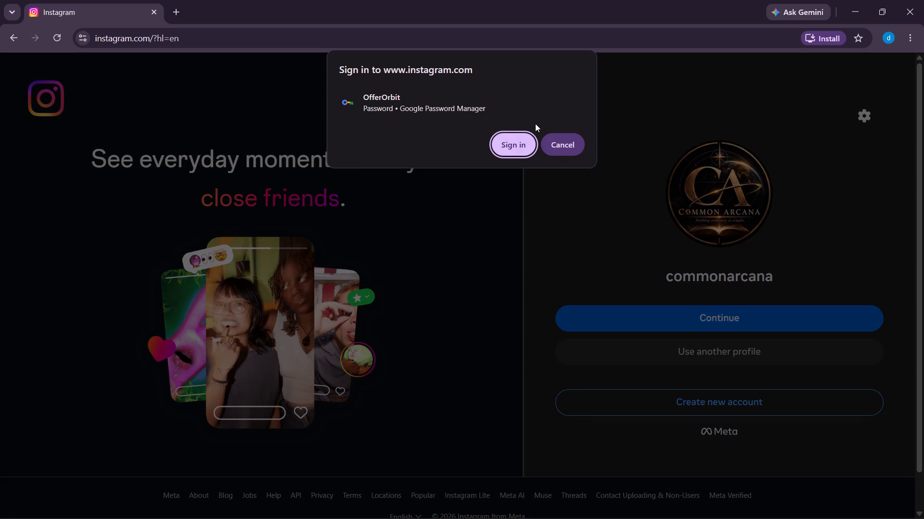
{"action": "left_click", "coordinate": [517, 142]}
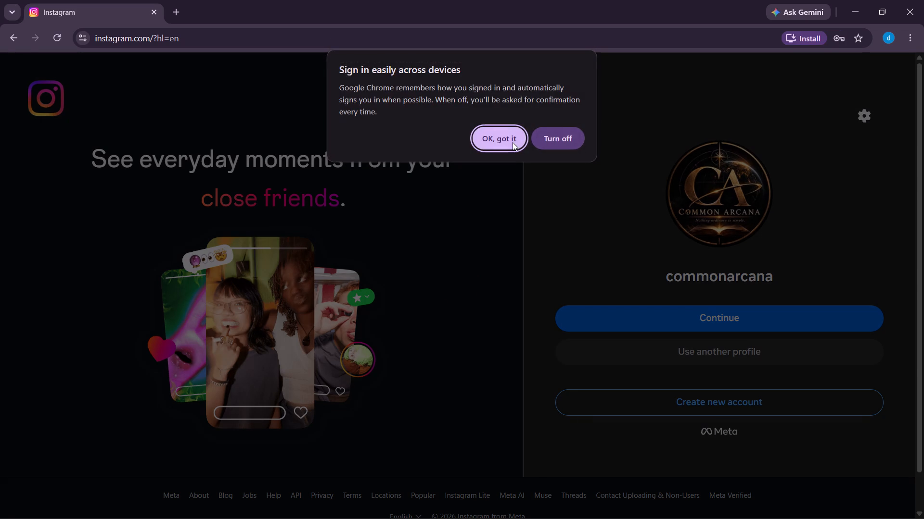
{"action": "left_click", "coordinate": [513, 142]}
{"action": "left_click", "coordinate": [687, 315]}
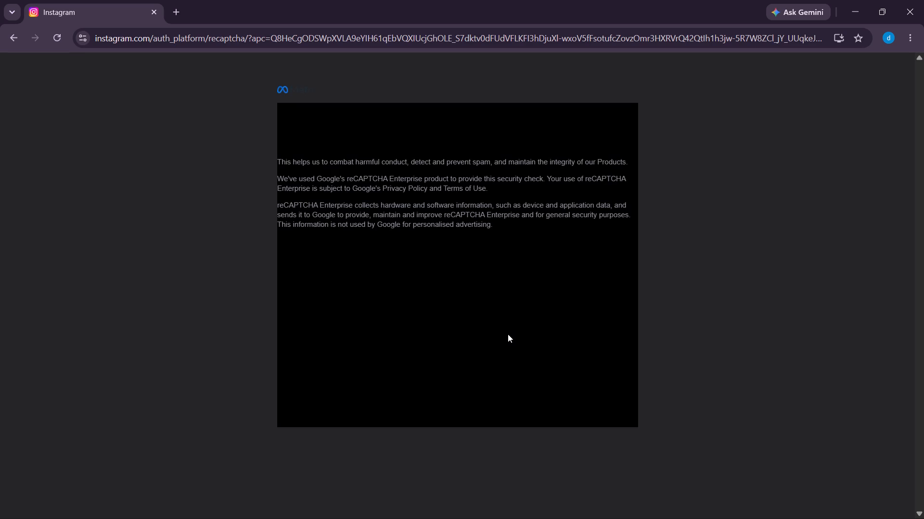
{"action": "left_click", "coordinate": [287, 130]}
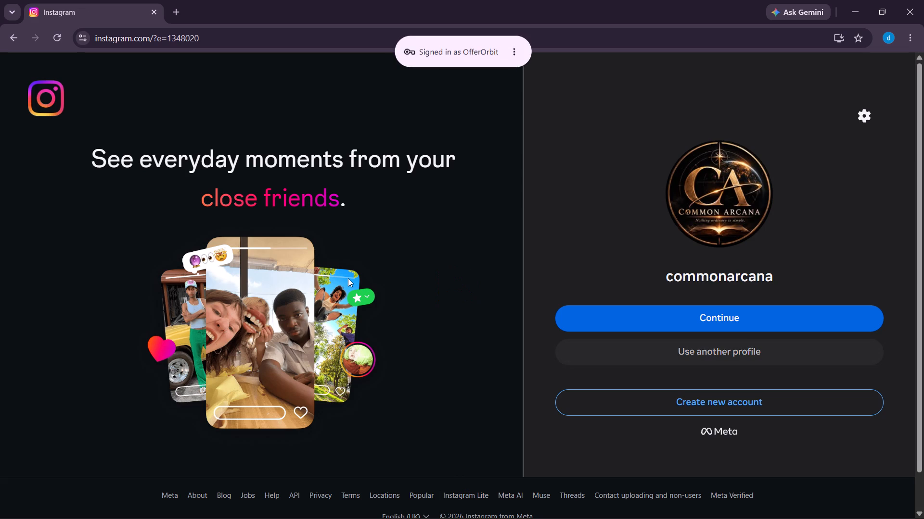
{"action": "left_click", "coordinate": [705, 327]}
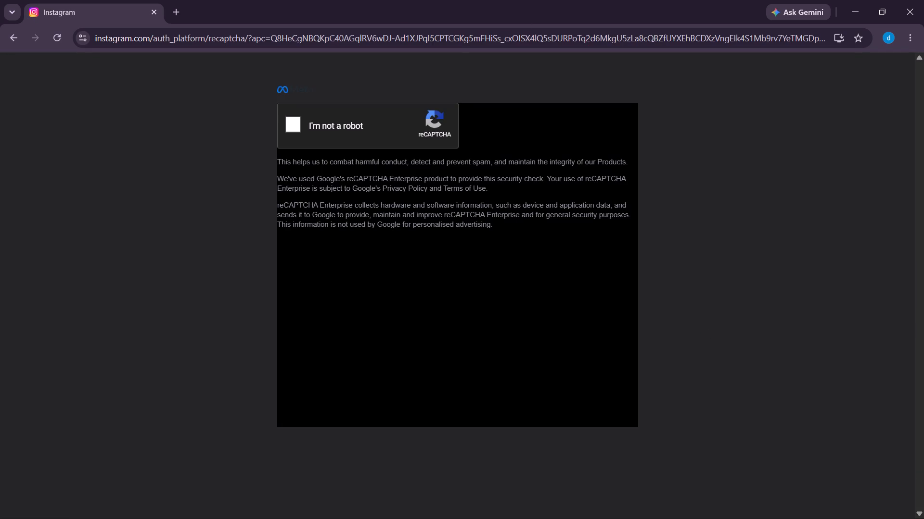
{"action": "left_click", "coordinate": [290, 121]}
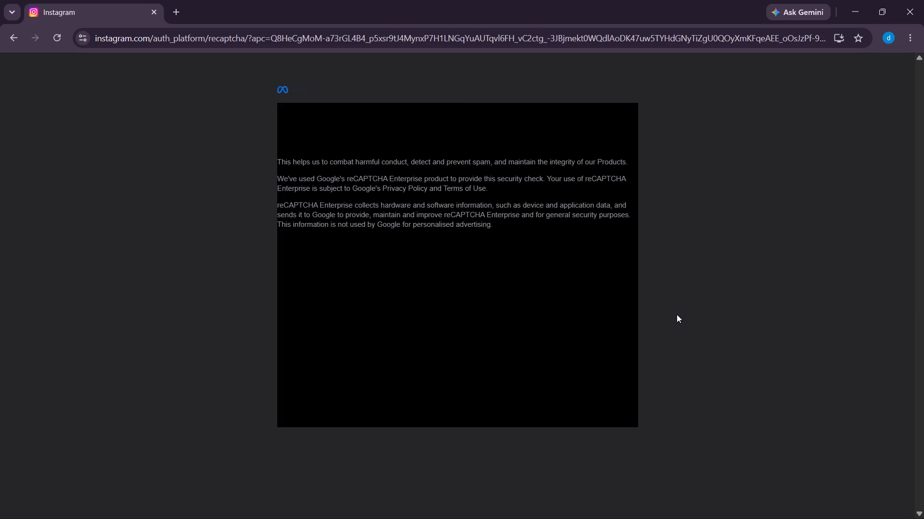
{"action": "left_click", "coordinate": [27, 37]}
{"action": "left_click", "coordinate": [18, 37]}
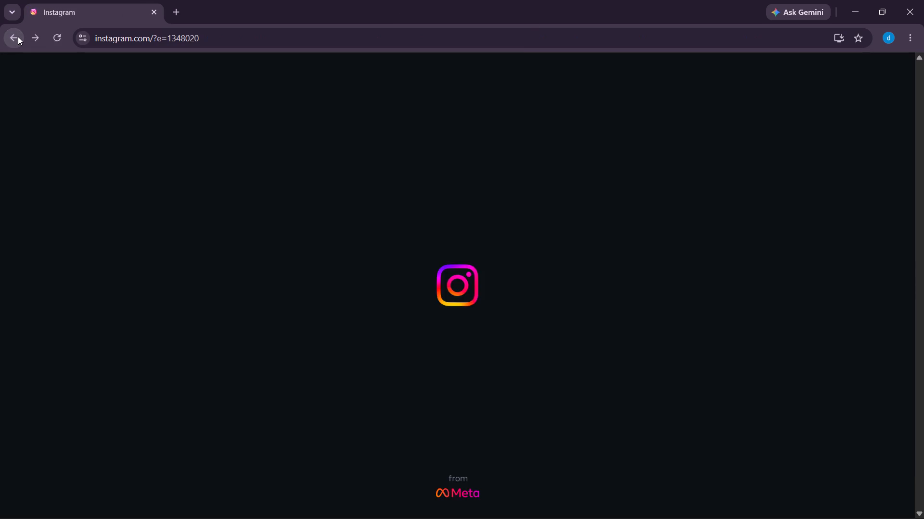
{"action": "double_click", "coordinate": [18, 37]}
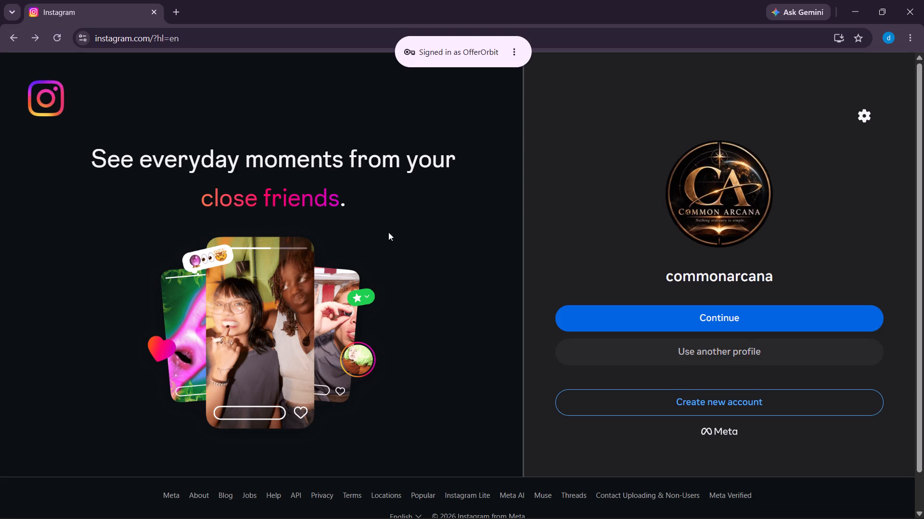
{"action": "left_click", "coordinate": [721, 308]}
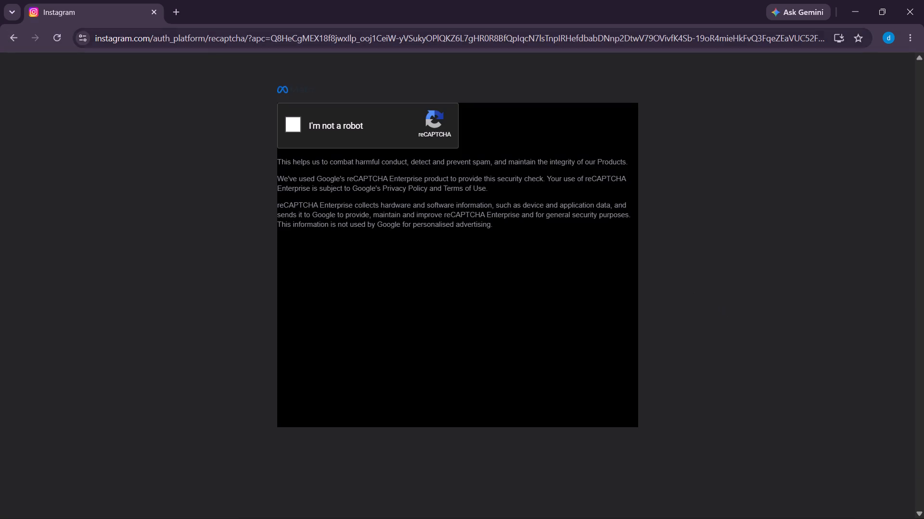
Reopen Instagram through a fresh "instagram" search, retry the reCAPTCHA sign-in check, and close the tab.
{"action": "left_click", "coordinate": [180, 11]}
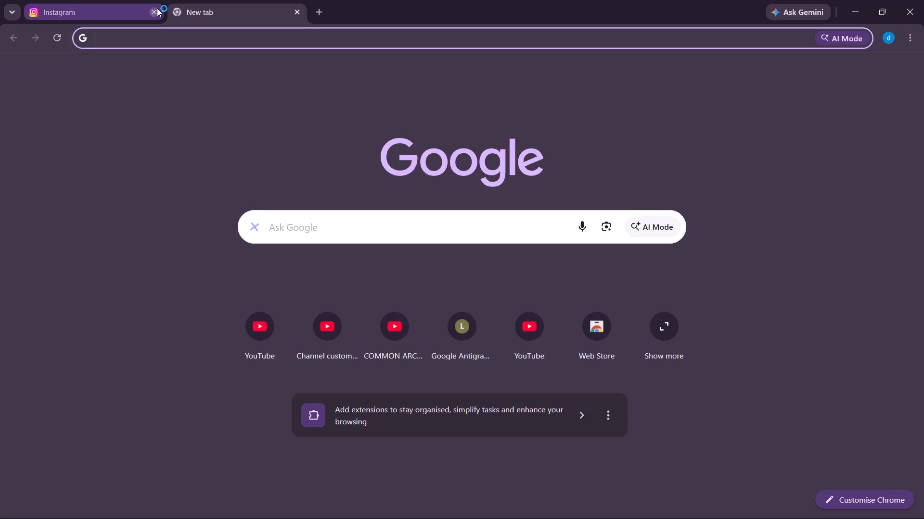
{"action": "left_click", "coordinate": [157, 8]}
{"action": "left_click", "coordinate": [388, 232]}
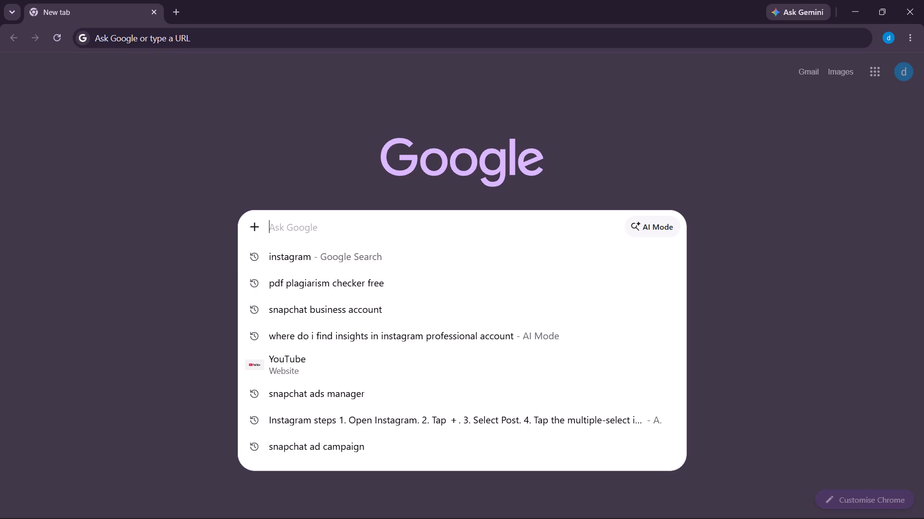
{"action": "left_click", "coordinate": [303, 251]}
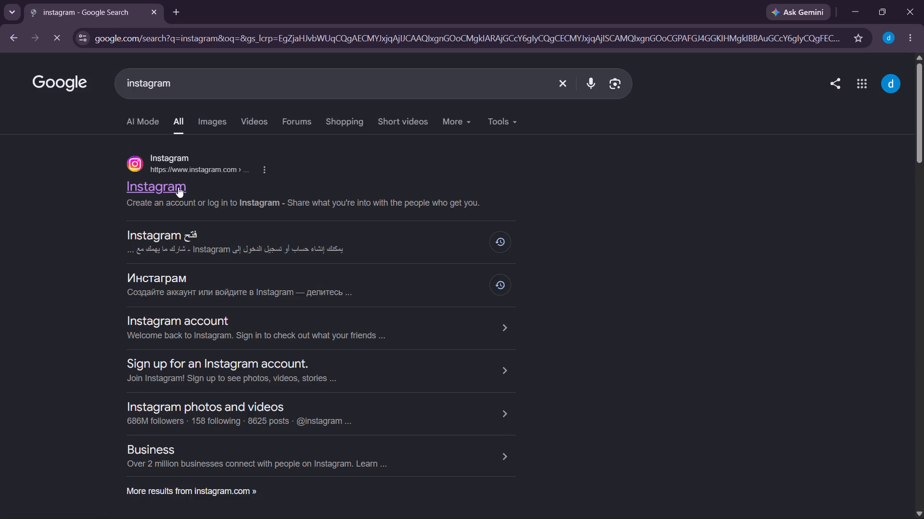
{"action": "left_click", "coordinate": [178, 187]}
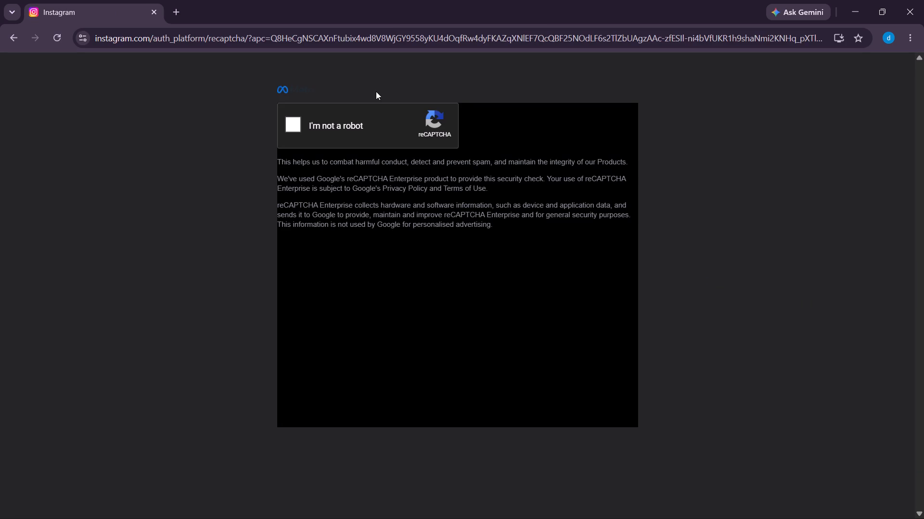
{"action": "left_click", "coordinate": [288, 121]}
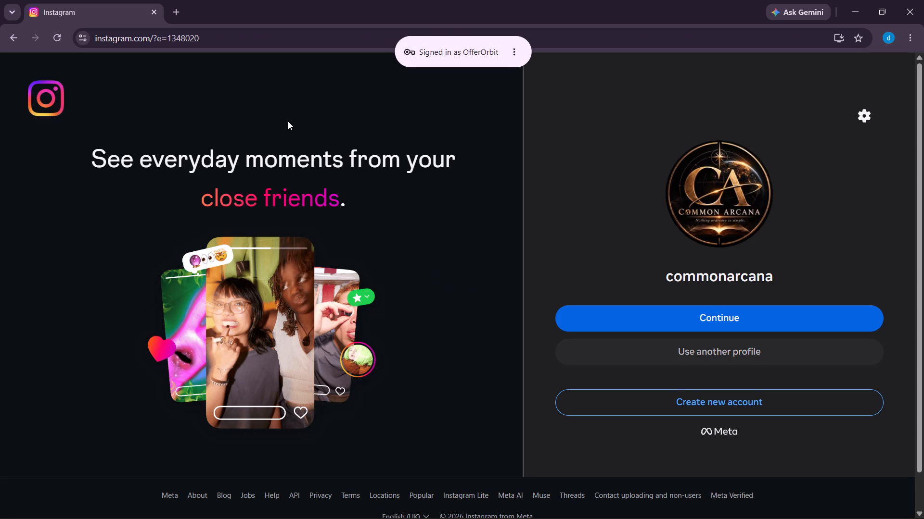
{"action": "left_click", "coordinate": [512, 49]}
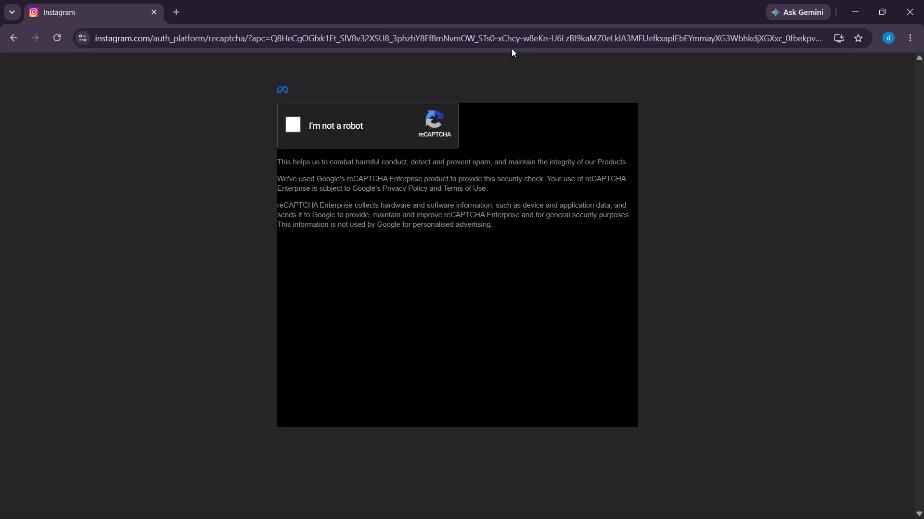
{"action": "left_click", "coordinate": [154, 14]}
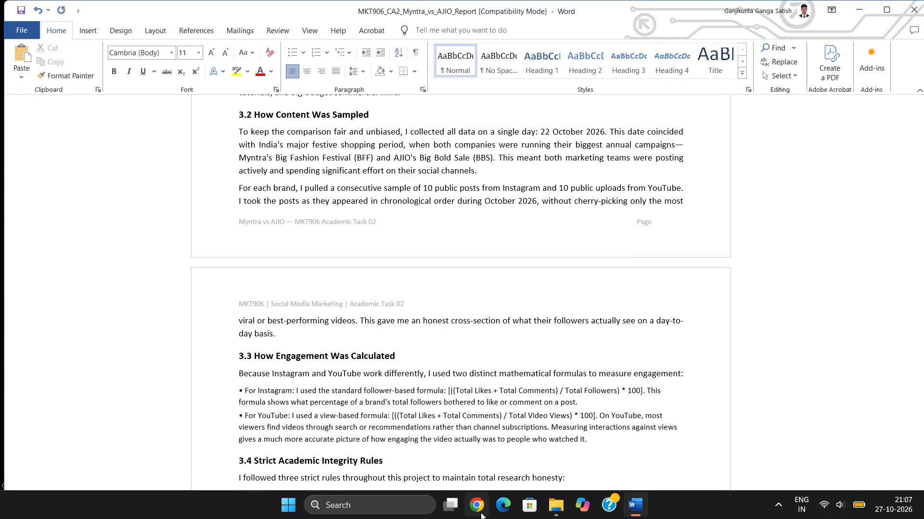
Start Chrome with the "Your Chrome" profile, search for "instagram web" and open the Instagram site from the results.
{"action": "left_click", "coordinate": [481, 512]}
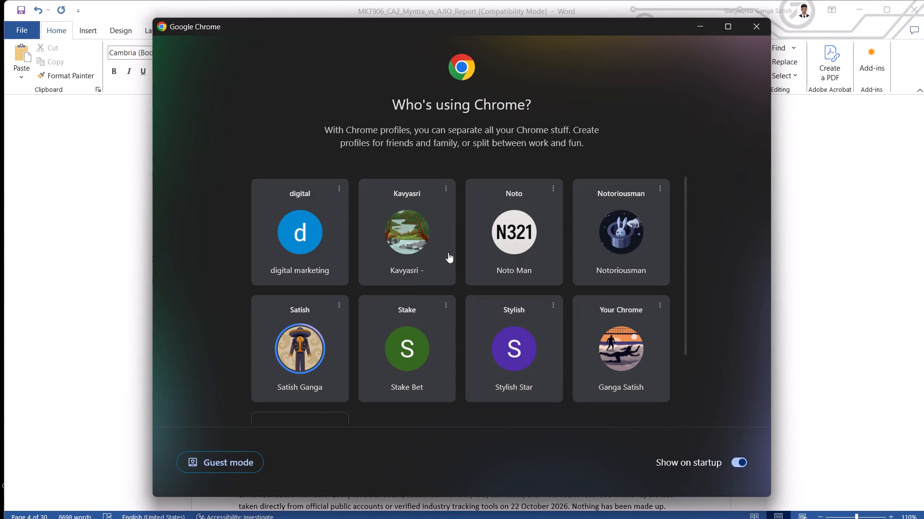
{"action": "left_click", "coordinate": [625, 365]}
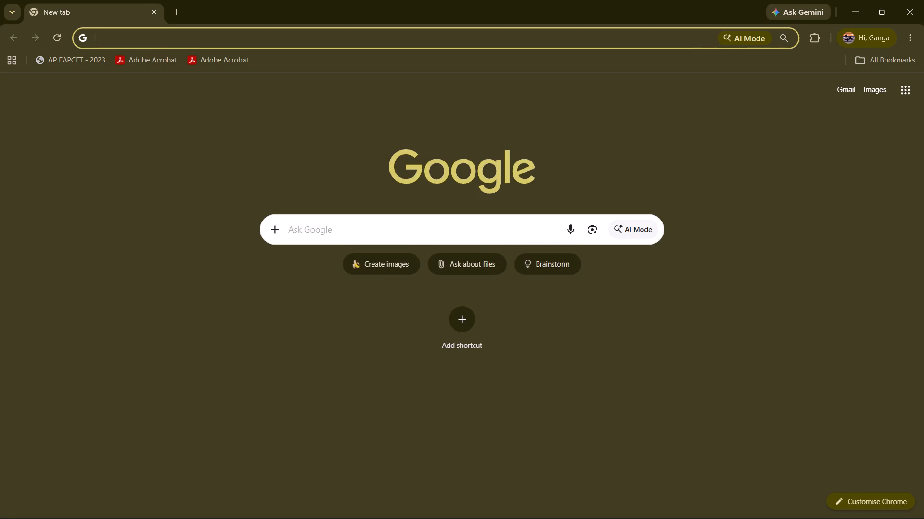
{"action": "left_click", "coordinate": [417, 228]}
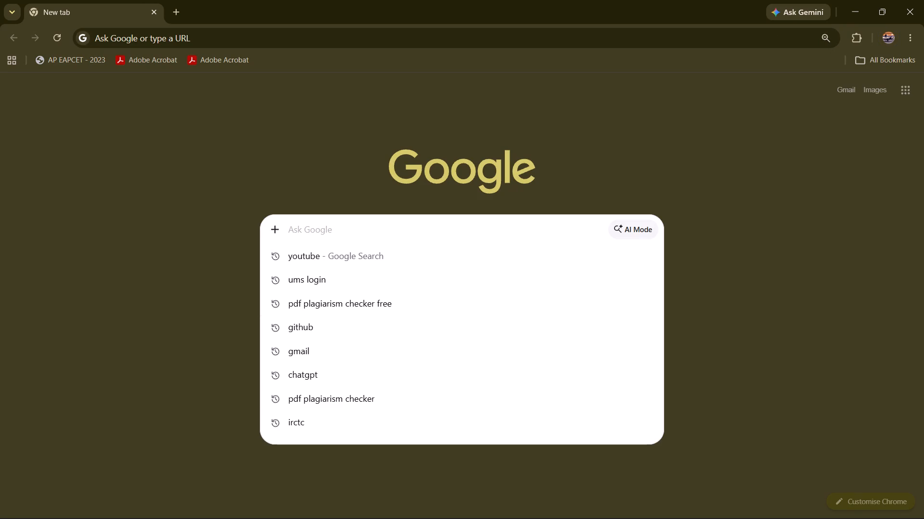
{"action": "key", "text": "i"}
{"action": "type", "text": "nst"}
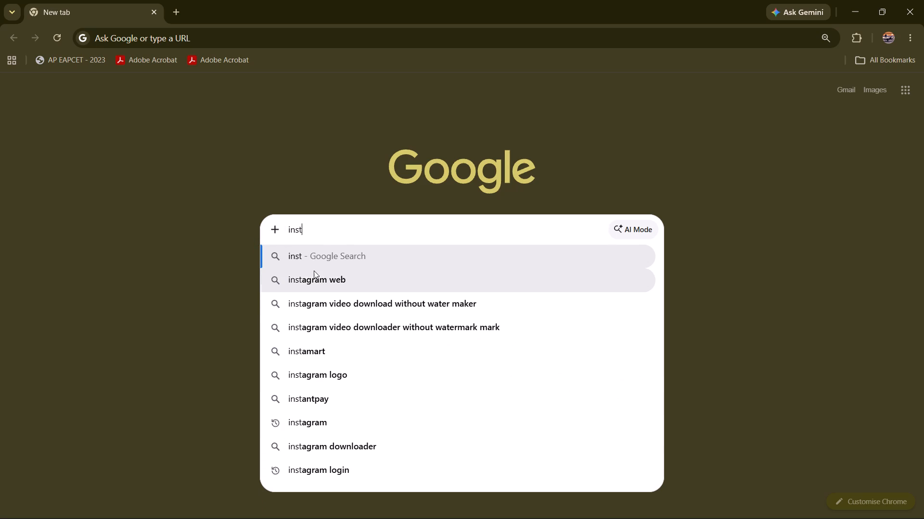
{"action": "left_click", "coordinate": [312, 283]}
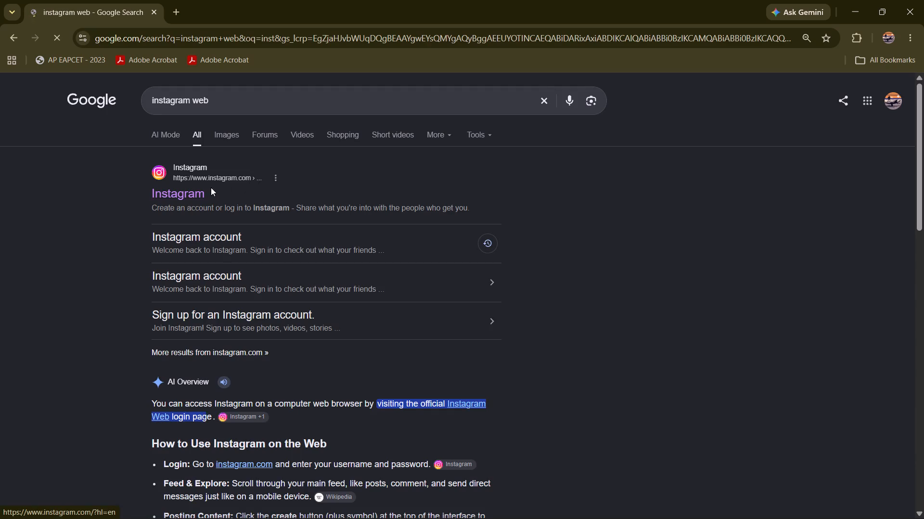
{"action": "left_click", "coordinate": [189, 191]}
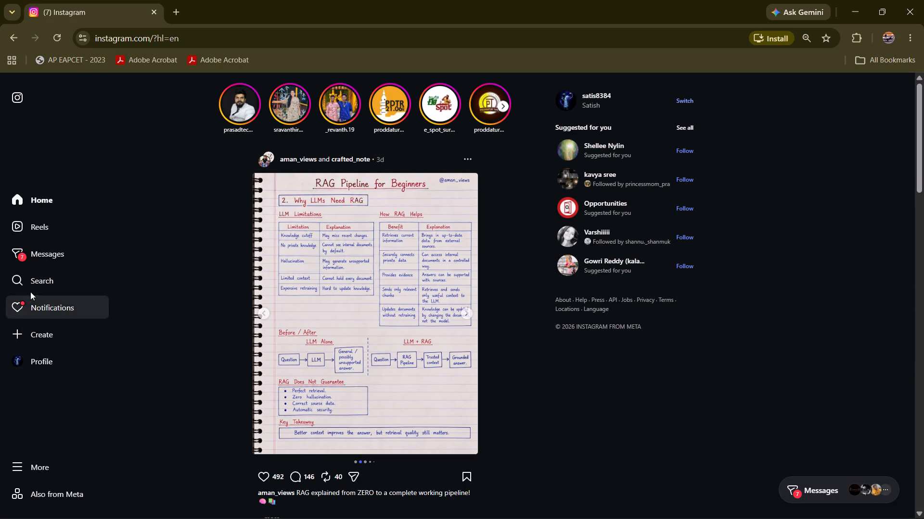
Open Instagram's search and try to paste the clipboard content as the query.
{"action": "left_click", "coordinate": [38, 281]}
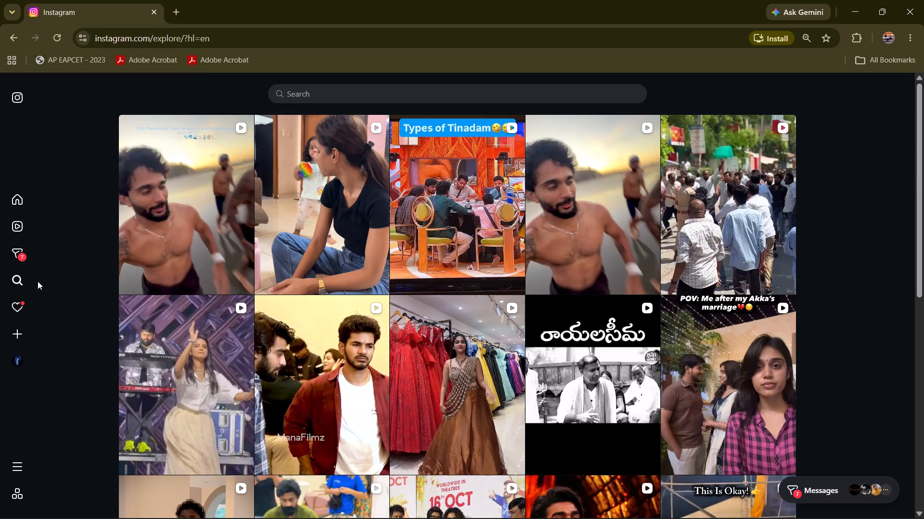
{"action": "left_click", "coordinate": [316, 98]}
{"action": "key", "text": "ctrl+v"}
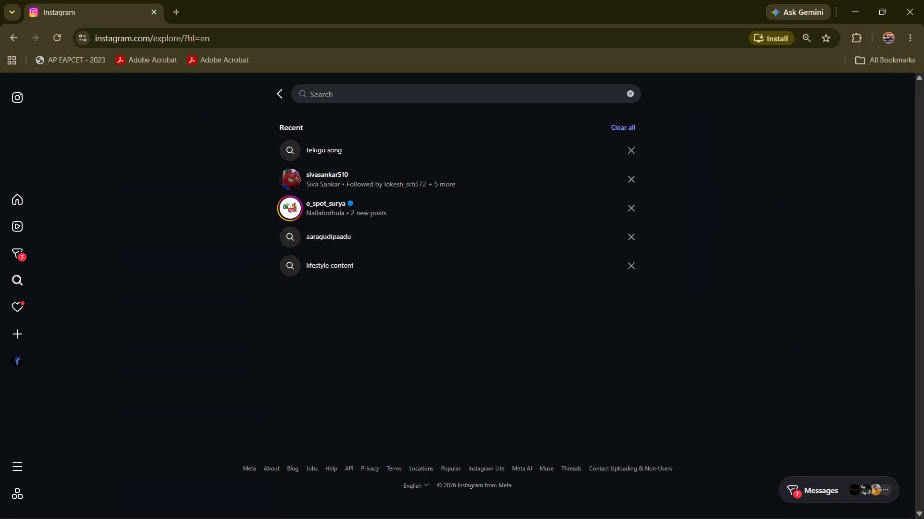
{"action": "key", "text": "ctrl+v"}
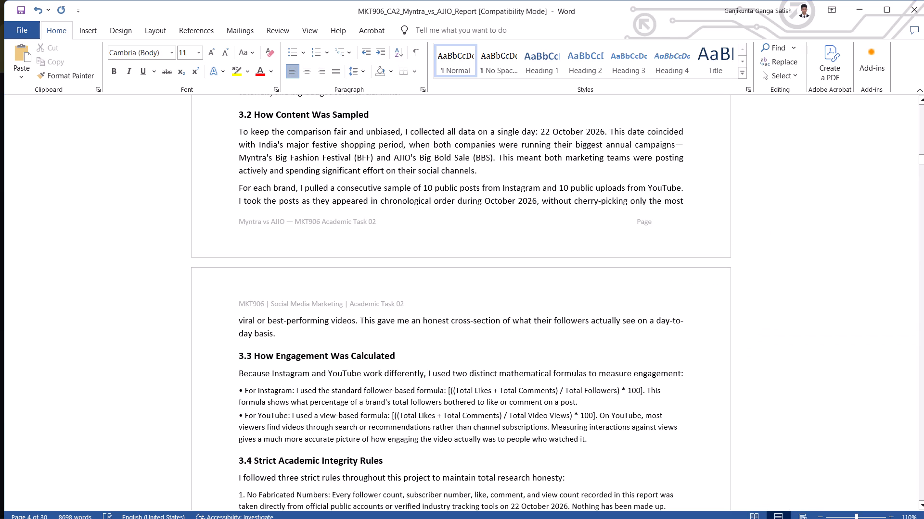
Look through the Word report from the table of contents to the YouTube comparison section, and back to the Instagram section.
{"action": "scroll", "coordinate": [316, 98], "scroll_direction": "up", "scroll_amount": 3}
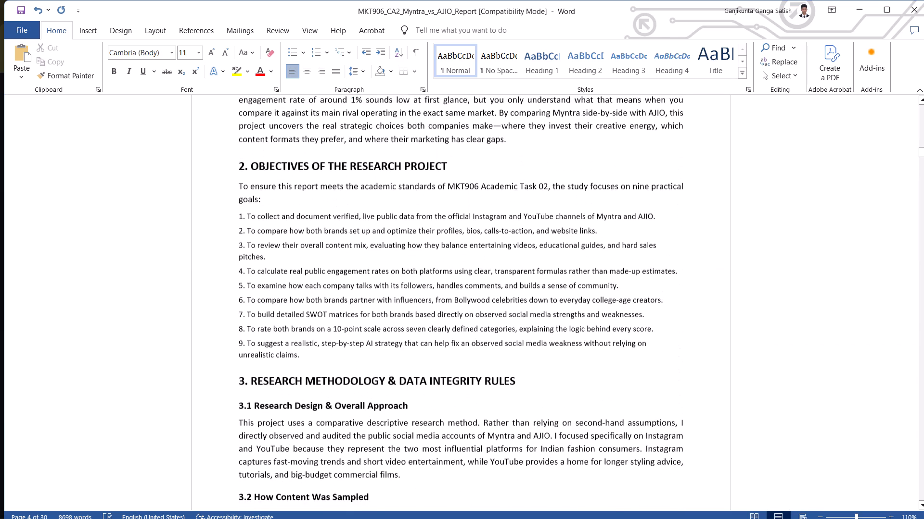
{"action": "scroll", "coordinate": [316, 98], "scroll_direction": "up", "scroll_amount": 9}
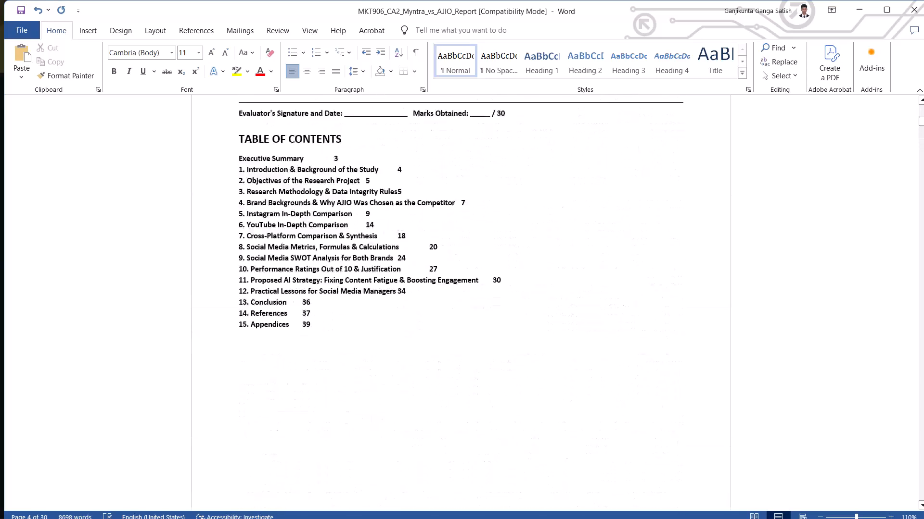
{"action": "scroll", "coordinate": [316, 98], "scroll_direction": "down", "scroll_amount": 13}
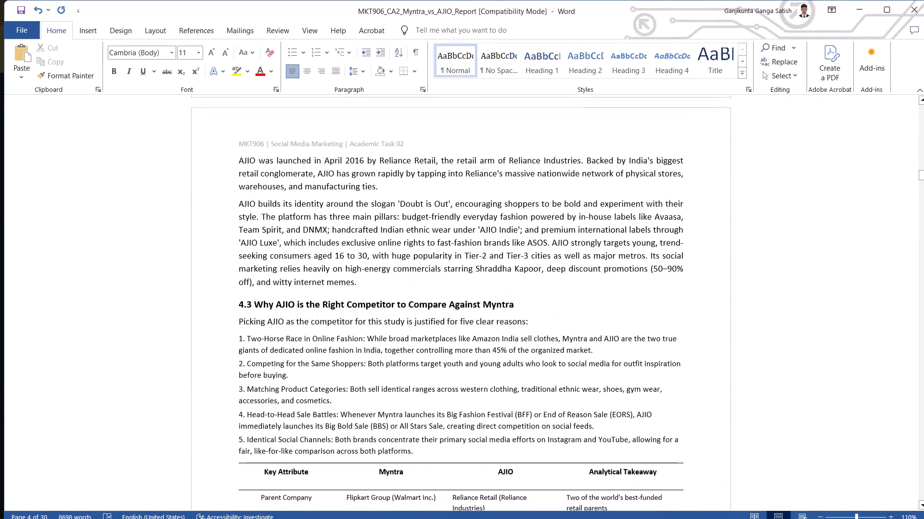
{"action": "scroll", "coordinate": [316, 98], "scroll_direction": "down", "scroll_amount": 8}
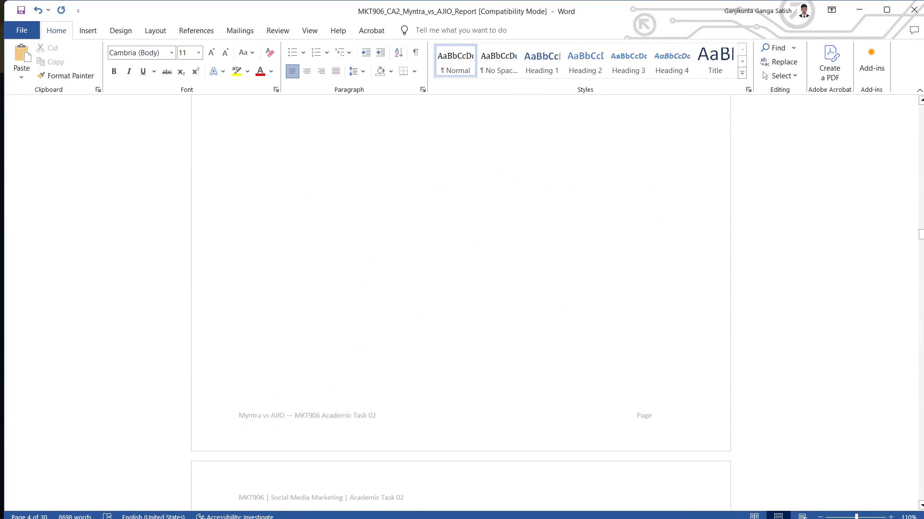
{"action": "scroll", "coordinate": [316, 98], "scroll_direction": "down", "scroll_amount": 3}
{"action": "scroll", "coordinate": [316, 98], "scroll_direction": "up", "scroll_amount": 3}
{"action": "scroll", "coordinate": [316, 98], "scroll_direction": "down", "scroll_amount": 1}
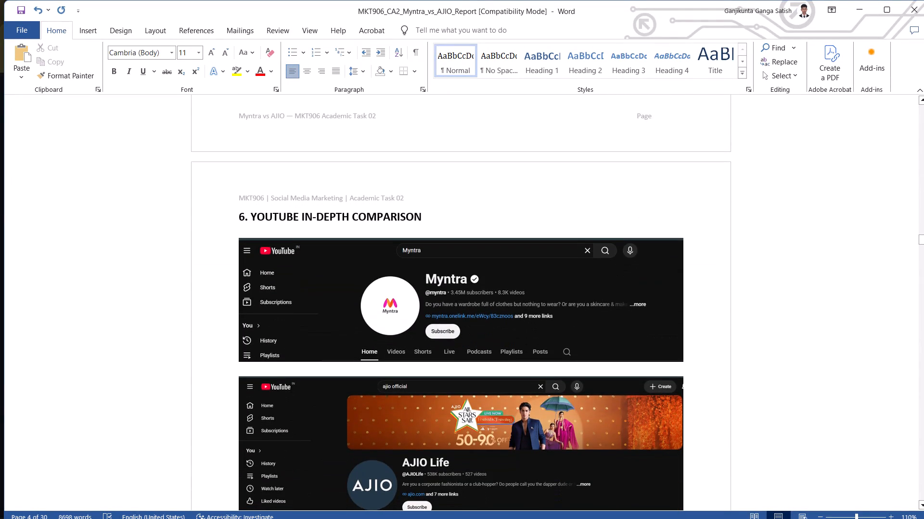
{"action": "scroll", "coordinate": [316, 98], "scroll_direction": "down", "scroll_amount": 1}
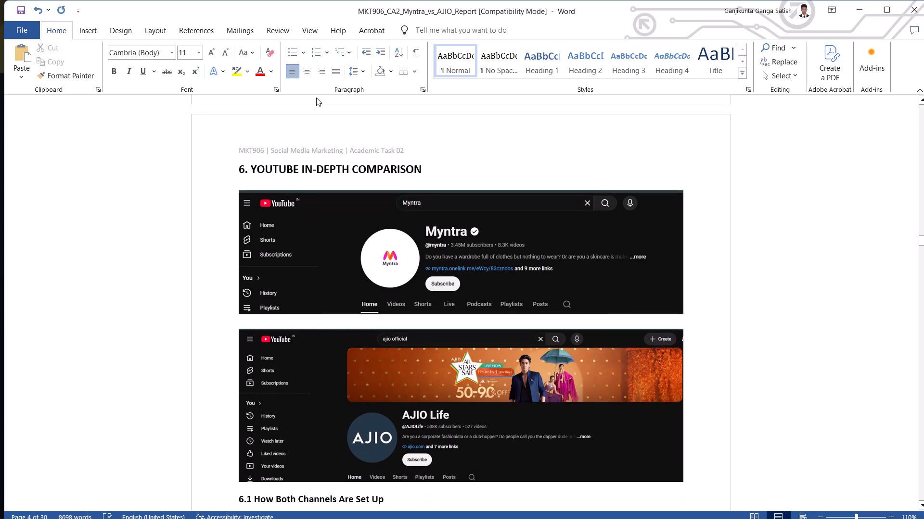
{"action": "scroll", "coordinate": [316, 98], "scroll_direction": "down", "scroll_amount": 2}
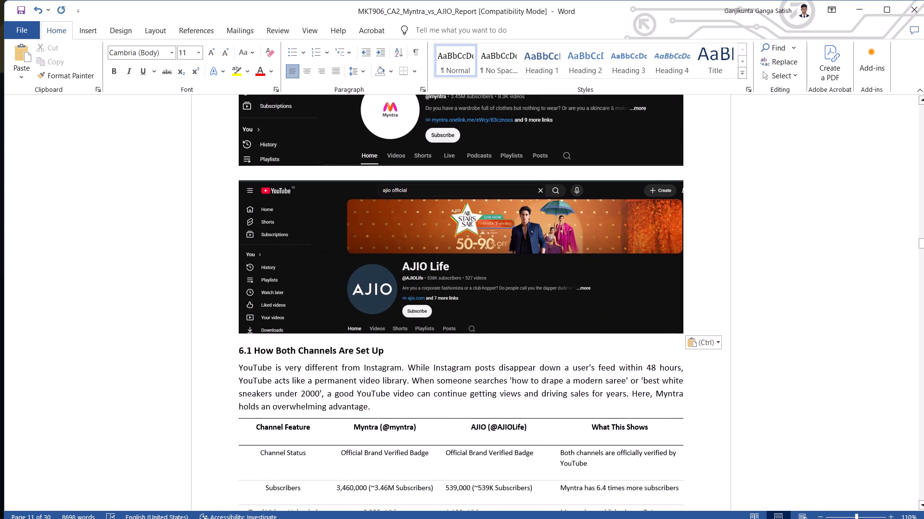
{"action": "scroll", "coordinate": [316, 98], "scroll_direction": "down", "scroll_amount": 1}
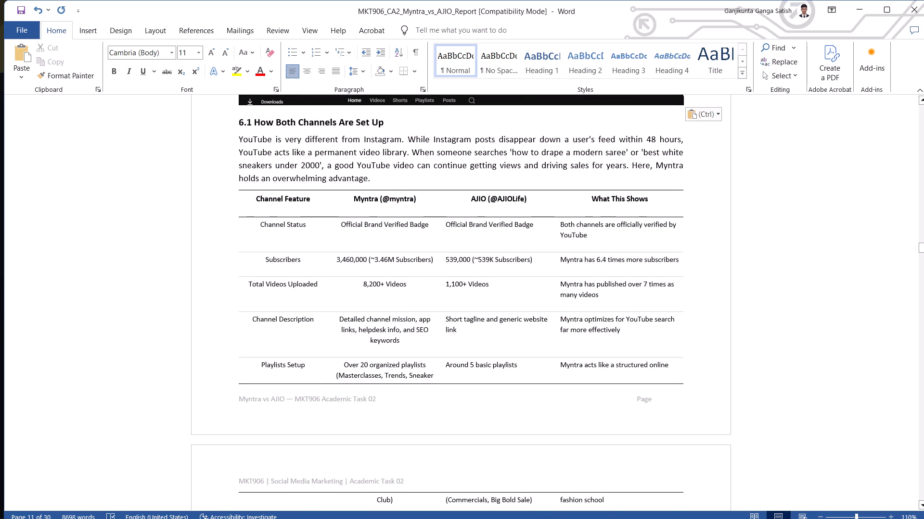
{"action": "scroll", "coordinate": [316, 98], "scroll_direction": "up", "scroll_amount": 2}
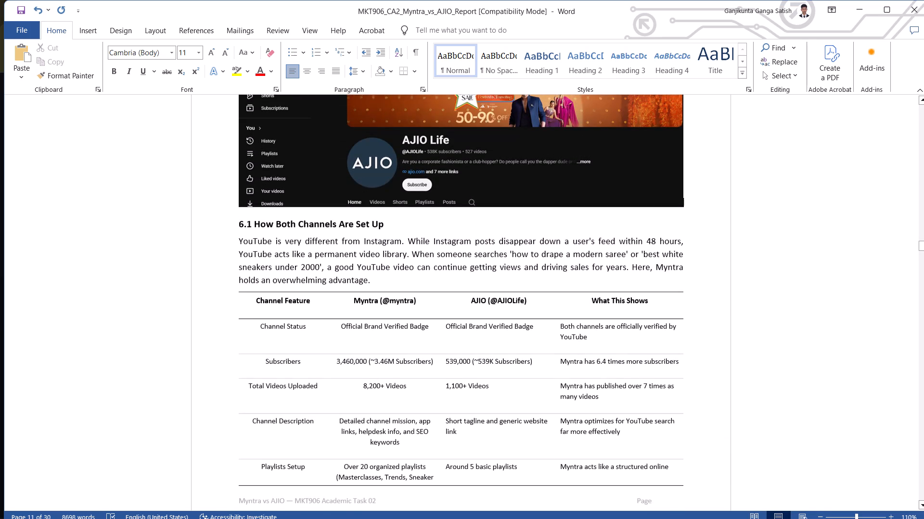
{"action": "scroll", "coordinate": [316, 98], "scroll_direction": "up", "scroll_amount": 3}
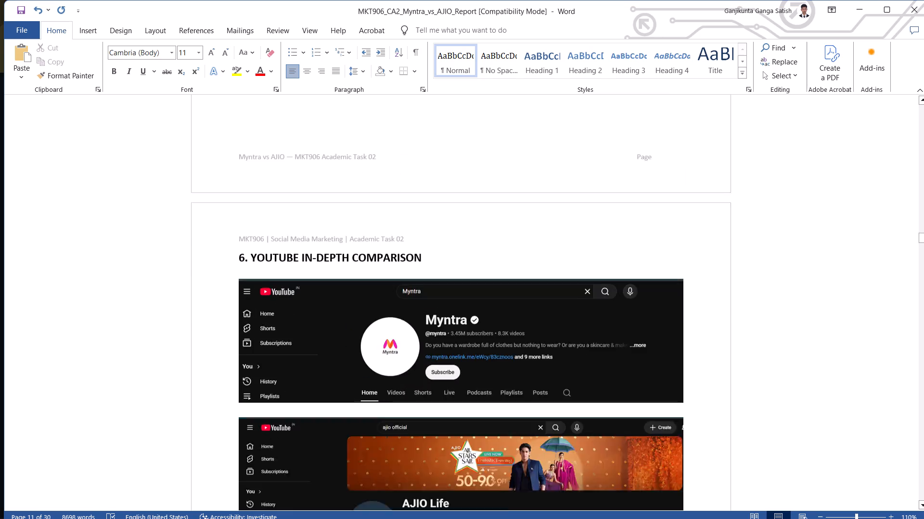
{"action": "scroll", "coordinate": [316, 98], "scroll_direction": "up", "scroll_amount": 4}
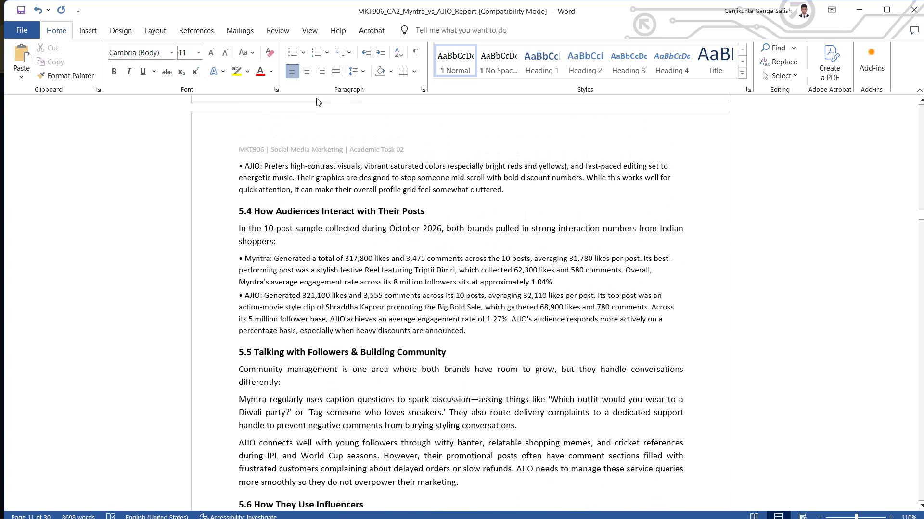
{"action": "scroll", "coordinate": [316, 98], "scroll_direction": "up", "scroll_amount": 2}
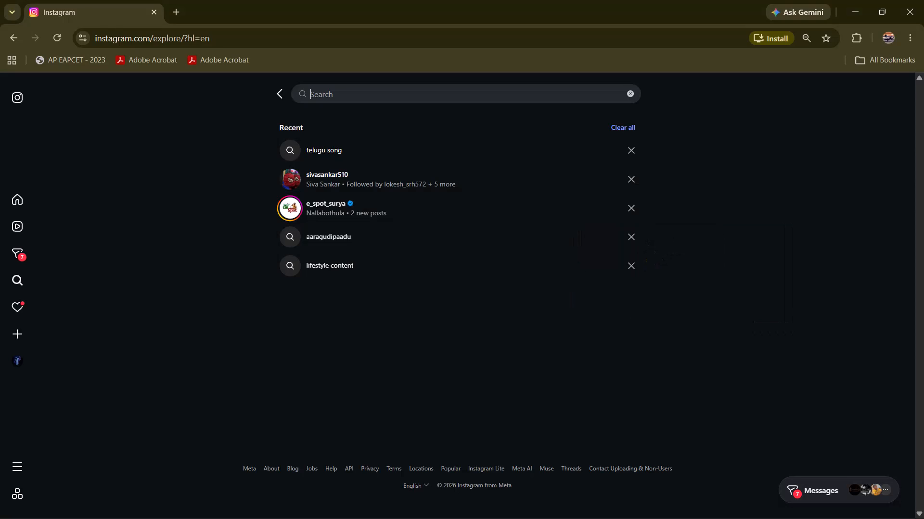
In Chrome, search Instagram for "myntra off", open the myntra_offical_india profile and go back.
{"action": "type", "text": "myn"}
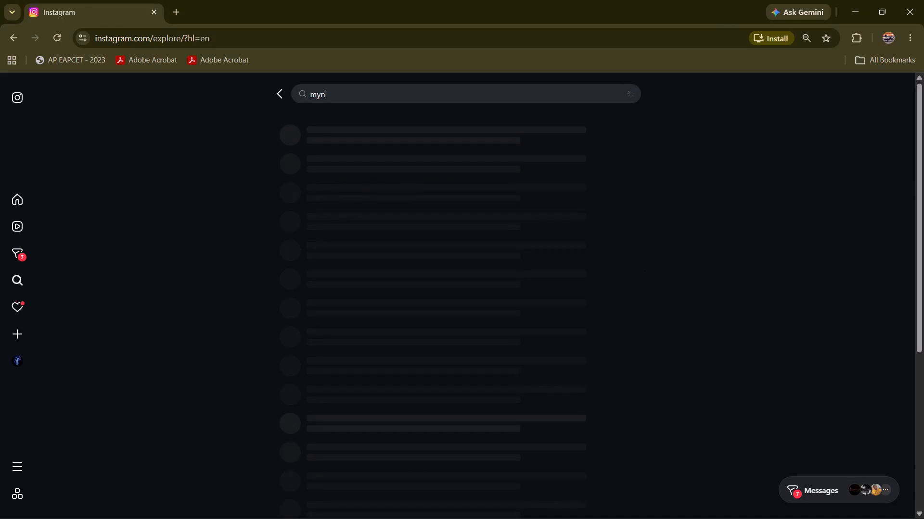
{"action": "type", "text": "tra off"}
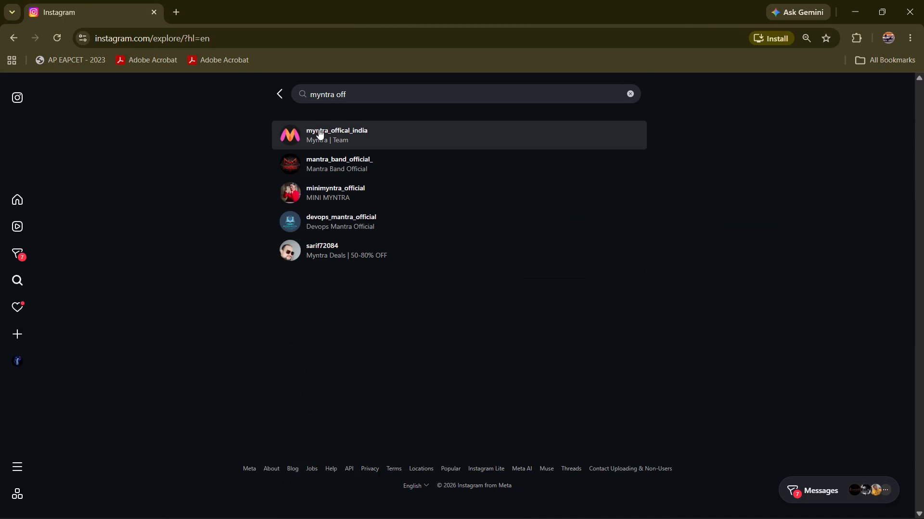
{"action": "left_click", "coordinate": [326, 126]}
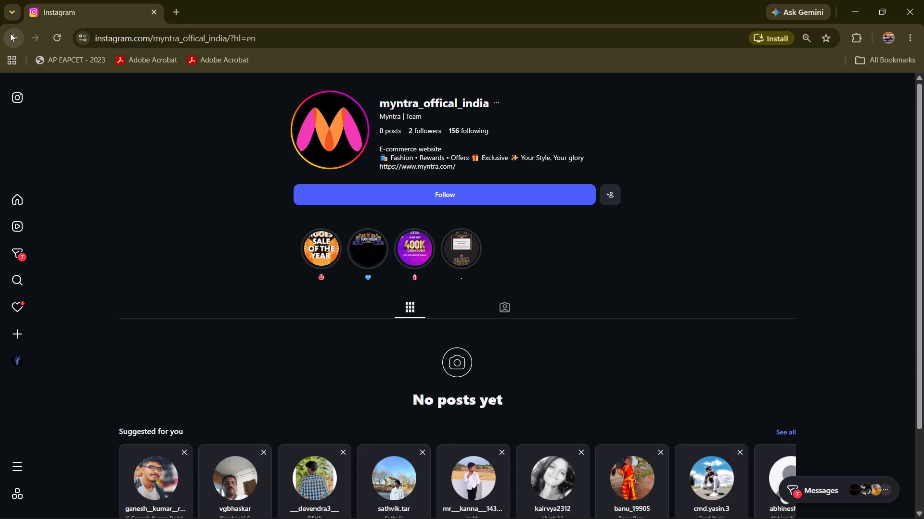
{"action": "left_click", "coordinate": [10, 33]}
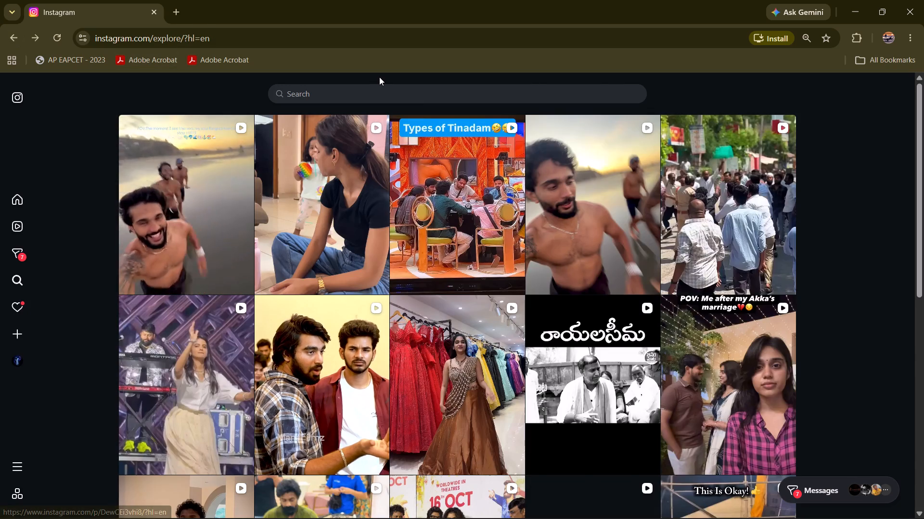
Search Instagram for "myntra" and open the verified myntra profile.
{"action": "left_click", "coordinate": [359, 89]}
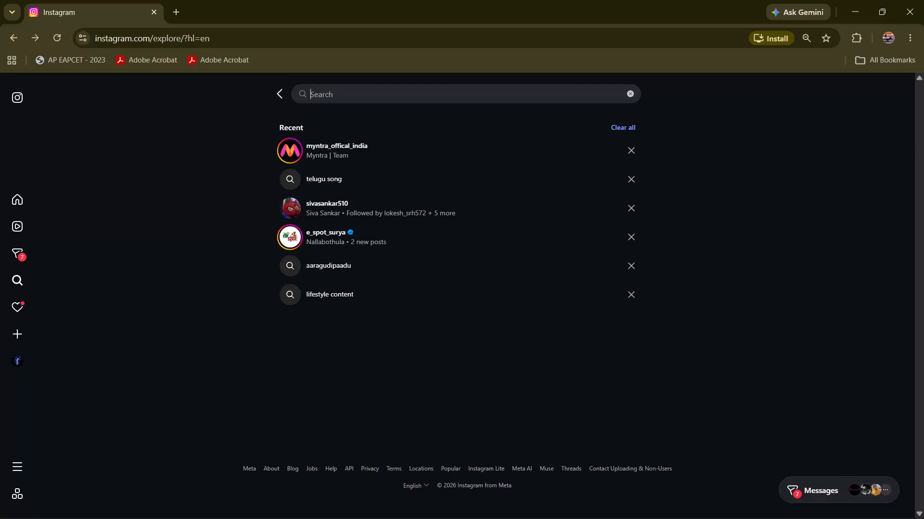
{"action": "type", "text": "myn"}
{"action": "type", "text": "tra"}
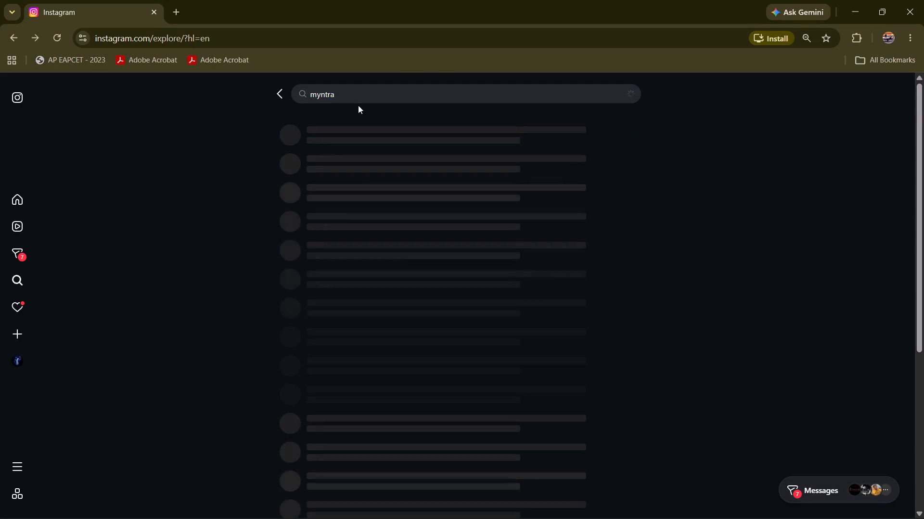
{"action": "left_click", "coordinate": [307, 142]}
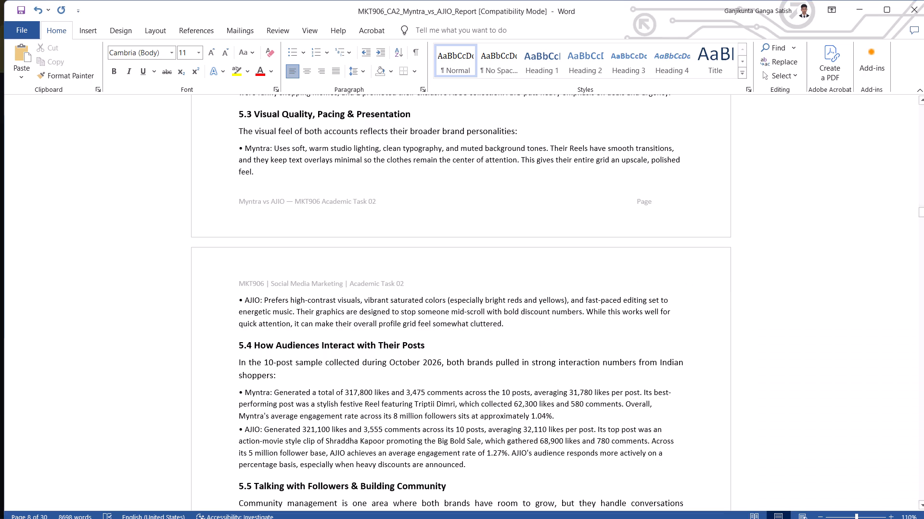
Switch to the Word report and examine section 5, Instagram In-Depth Comparison, including its profile feature table.
{"action": "scroll", "coordinate": [417, 129], "scroll_direction": "up", "scroll_amount": 4}
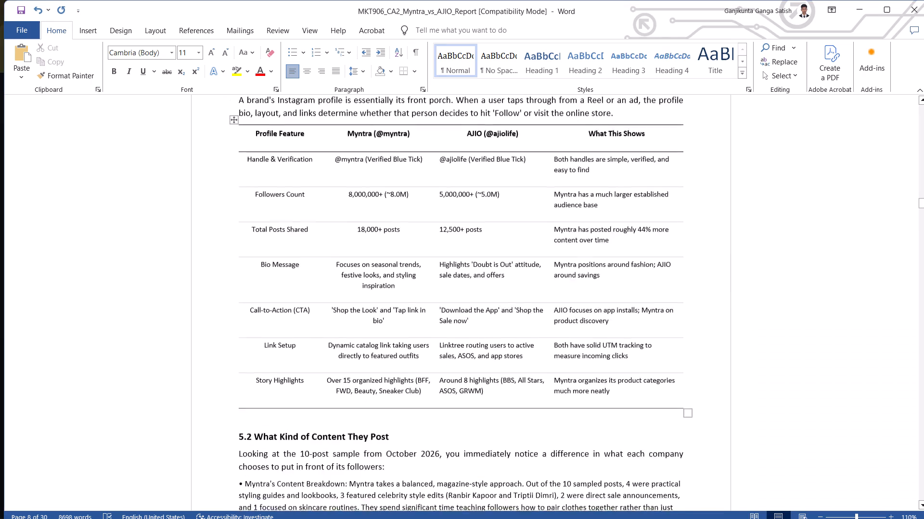
{"action": "scroll", "coordinate": [417, 132], "scroll_direction": "up", "scroll_amount": 2}
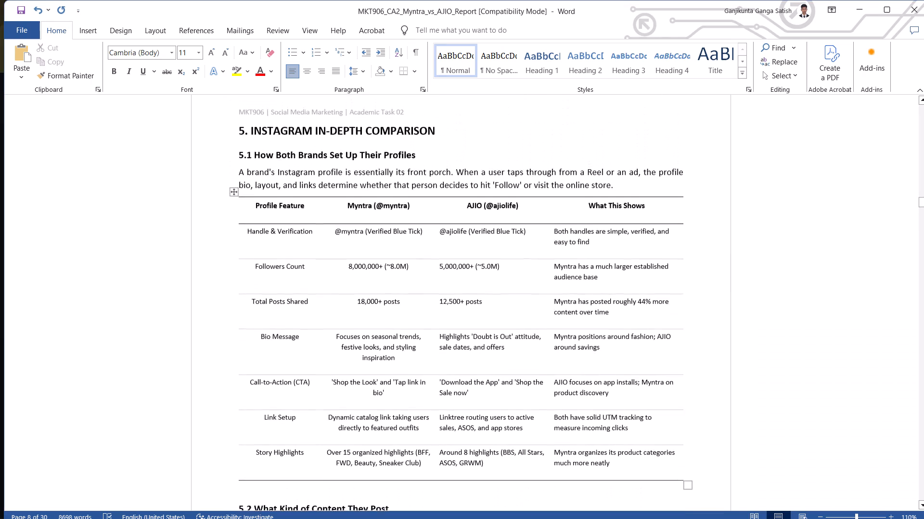
{"action": "scroll", "coordinate": [417, 132], "scroll_direction": "up", "scroll_amount": 2}
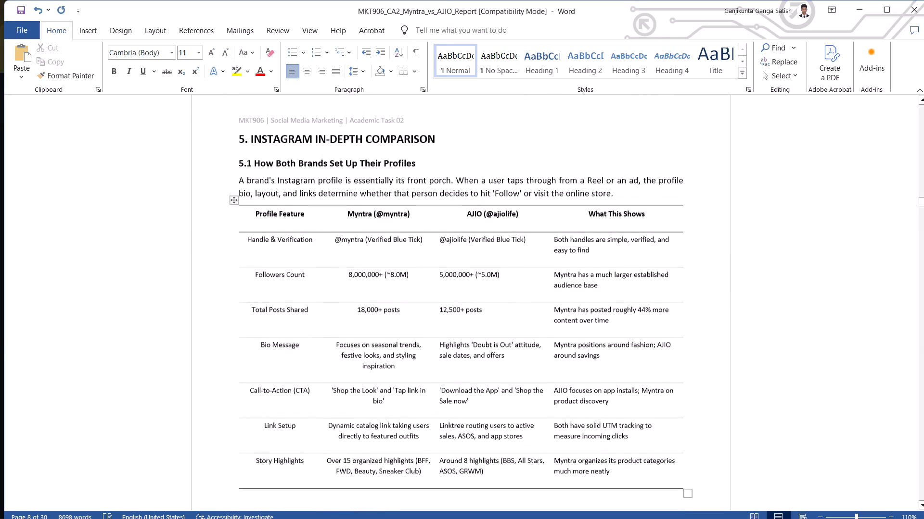
{"action": "scroll", "coordinate": [417, 132], "scroll_direction": "up", "scroll_amount": 3}
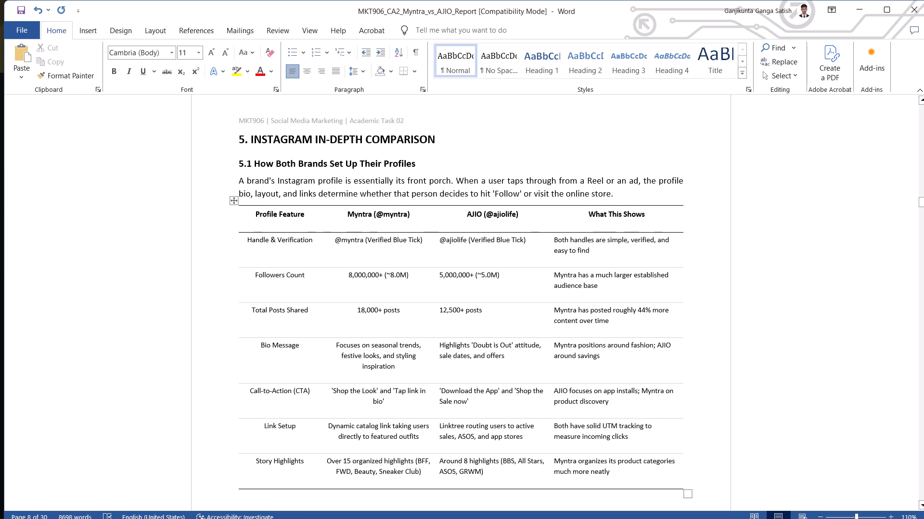
{"action": "scroll", "coordinate": [417, 132], "scroll_direction": "up", "scroll_amount": 1}
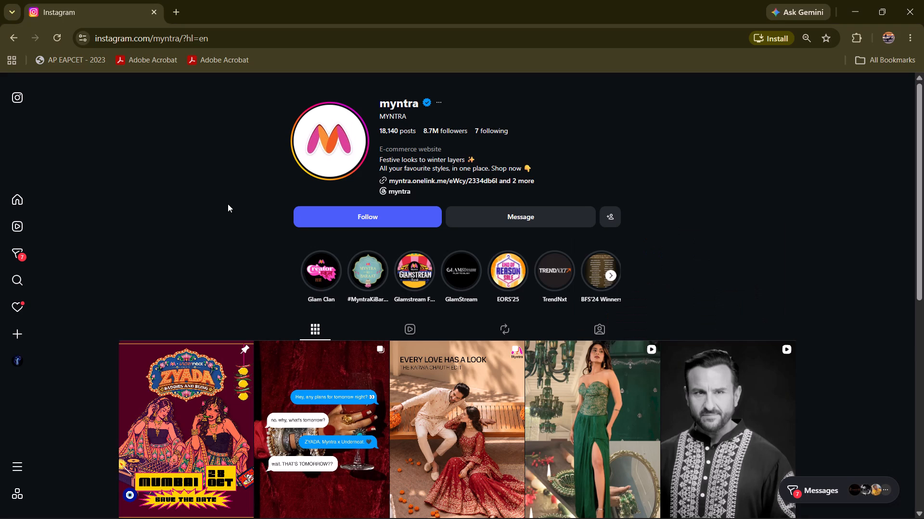
In Chrome, capture a screenshot of the myntra Instagram profile area, covering the header, bio and story highlights.
{"action": "key", "text": "Print"}
{"action": "left_click_drag", "start_coordinate": [222, 59], "coordinate": [417, 148]}
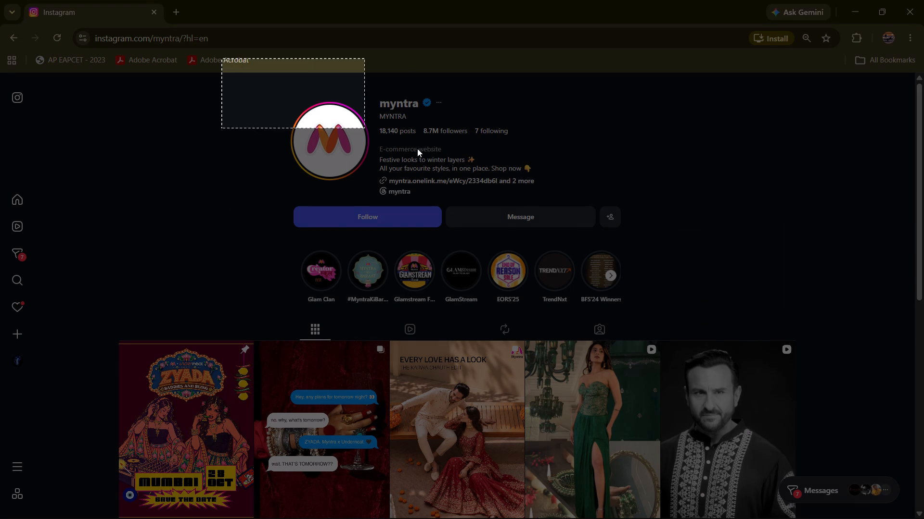
{"action": "left_click_drag", "start_coordinate": [417, 148], "coordinate": [676, 322]}
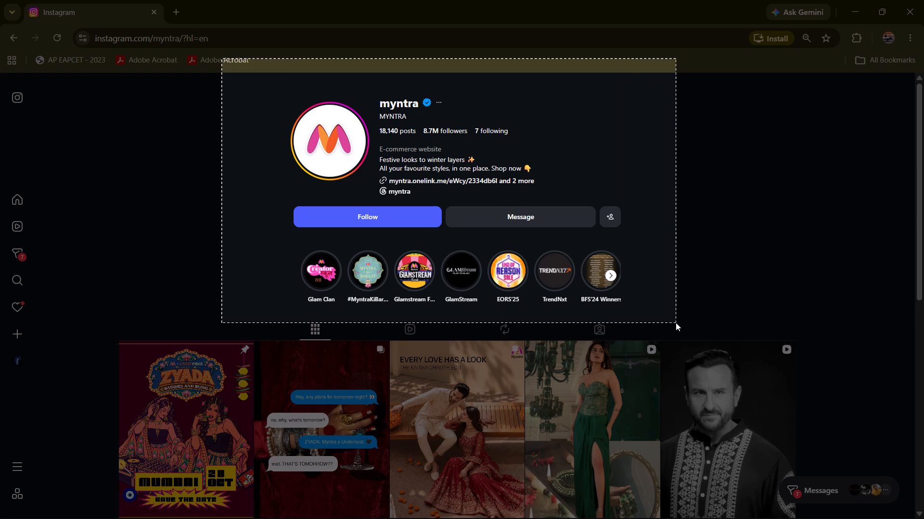
{"action": "left_click_drag", "start_coordinate": [676, 322], "coordinate": [643, 317]}
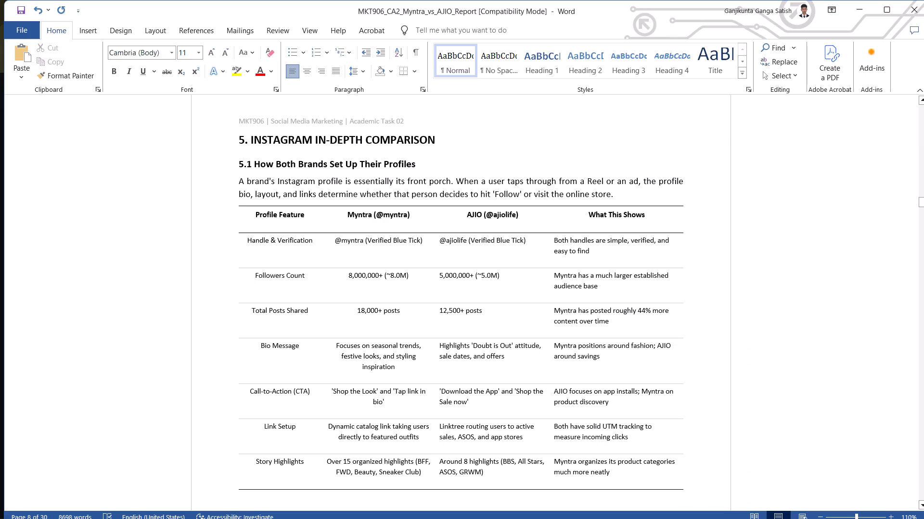
In the Word report, paste the Myntra profile screenshot on a new line below the heading "5. INSTAGRAM IN-DEPTH COMPARISON".
{"action": "left_click", "coordinate": [444, 142]}
{"action": "key", "text": "Return"}
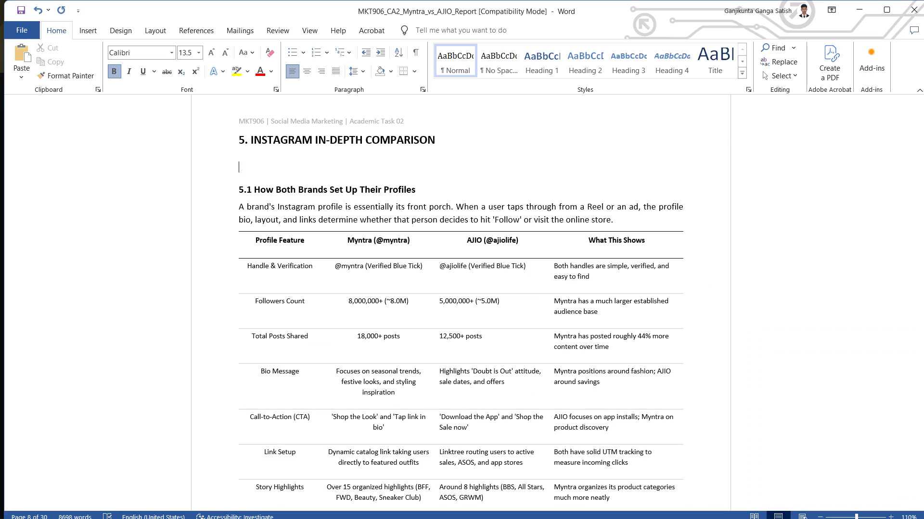
{"action": "key", "text": "BackSpace"}
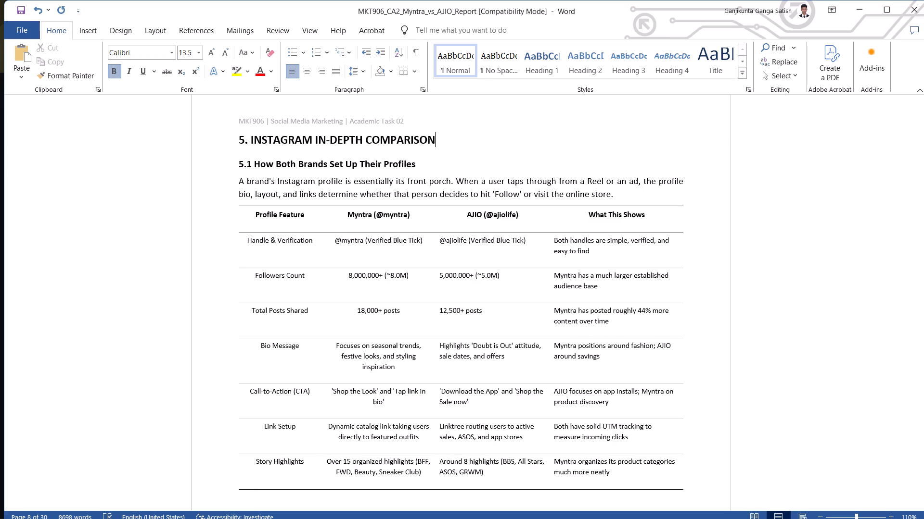
{"action": "key", "text": "Return"}
{"action": "key", "text": "ctrl+v"}
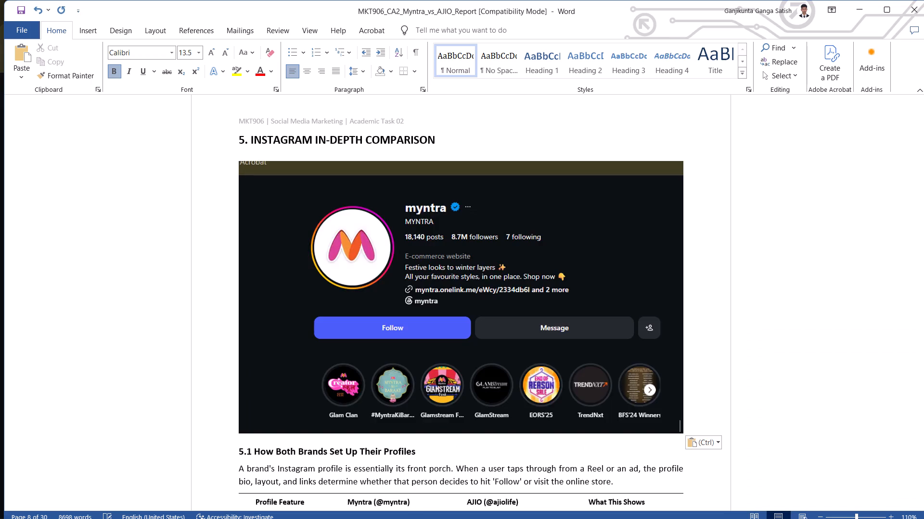
{"action": "scroll", "coordinate": [612, 382], "scroll_direction": "down", "scroll_amount": 1}
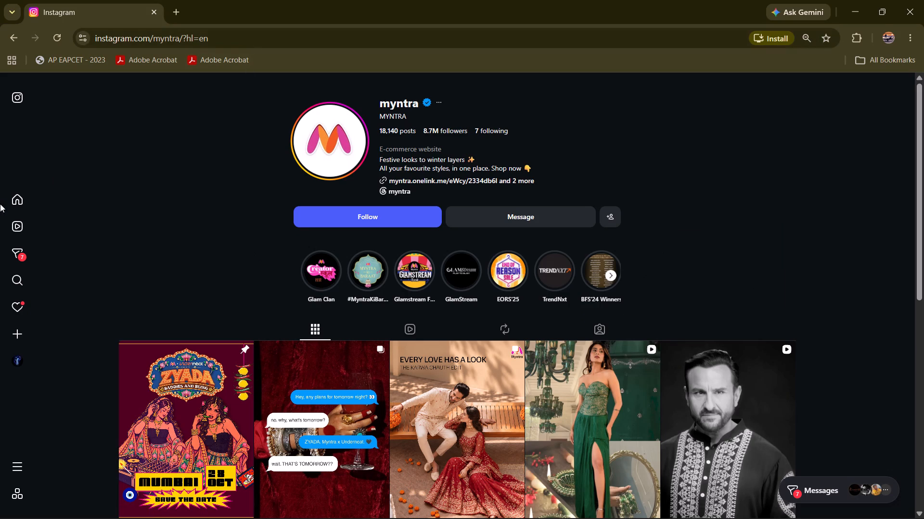
Back in Chrome, search Instagram for "ajio" and open the verified ajiolife profile.
{"action": "left_click", "coordinate": [17, 282]}
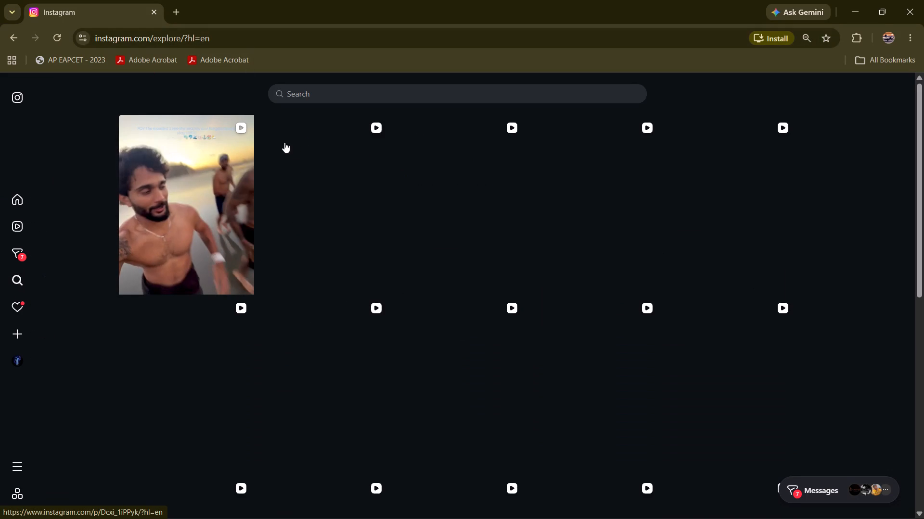
{"action": "left_click", "coordinate": [354, 98]}
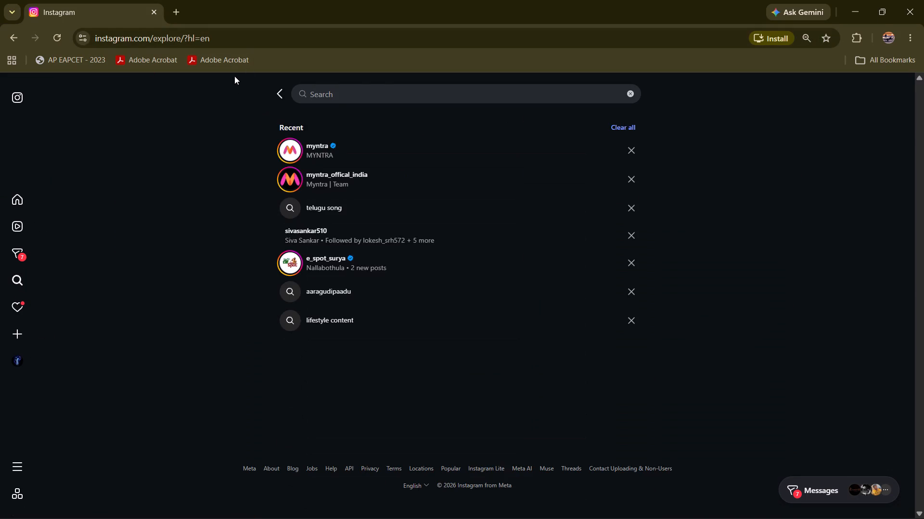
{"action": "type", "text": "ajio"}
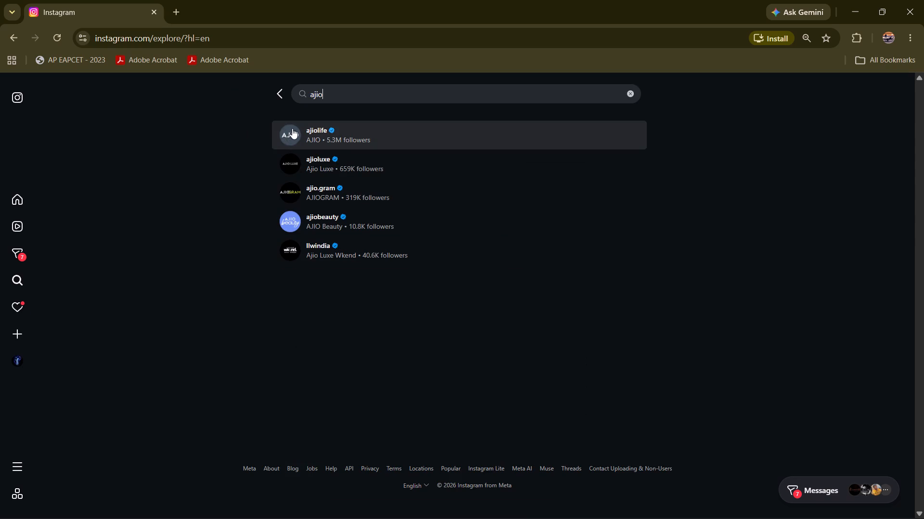
{"action": "left_click", "coordinate": [292, 128]}
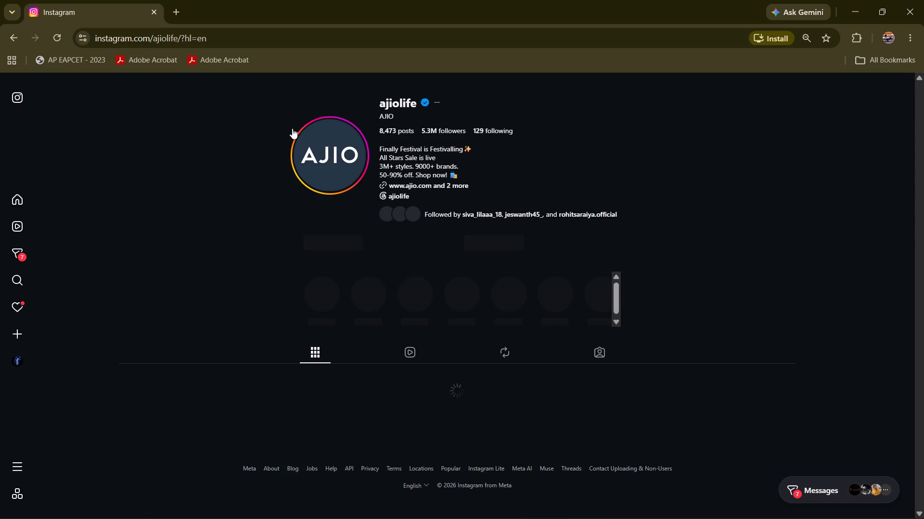
Capture a screenshot of the ajiolife Instagram profile header, from the profile name down through the bio and followed-by line.
{"action": "key", "text": "Print"}
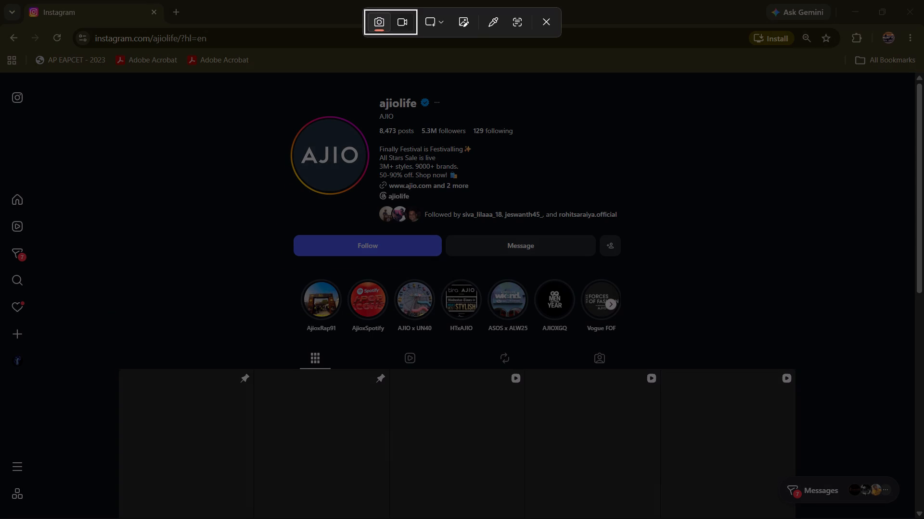
{"action": "left_click_drag", "start_coordinate": [260, 81], "coordinate": [667, 225]}
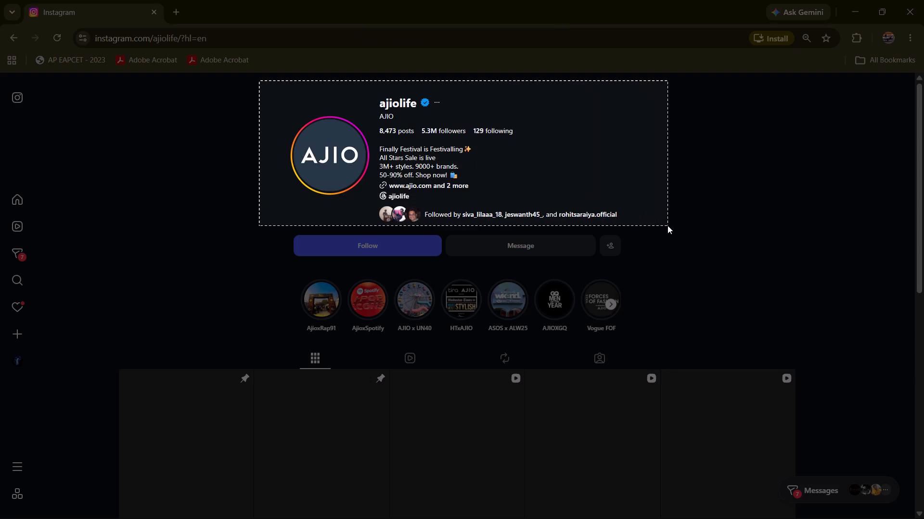
{"action": "left_click_drag", "start_coordinate": [667, 225], "coordinate": [666, 236]}
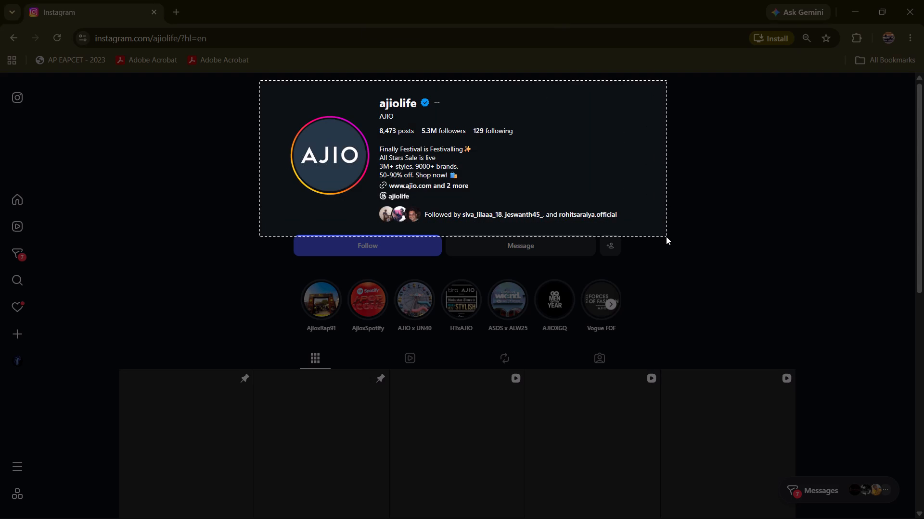
{"action": "left_click_drag", "start_coordinate": [666, 236], "coordinate": [657, 247]}
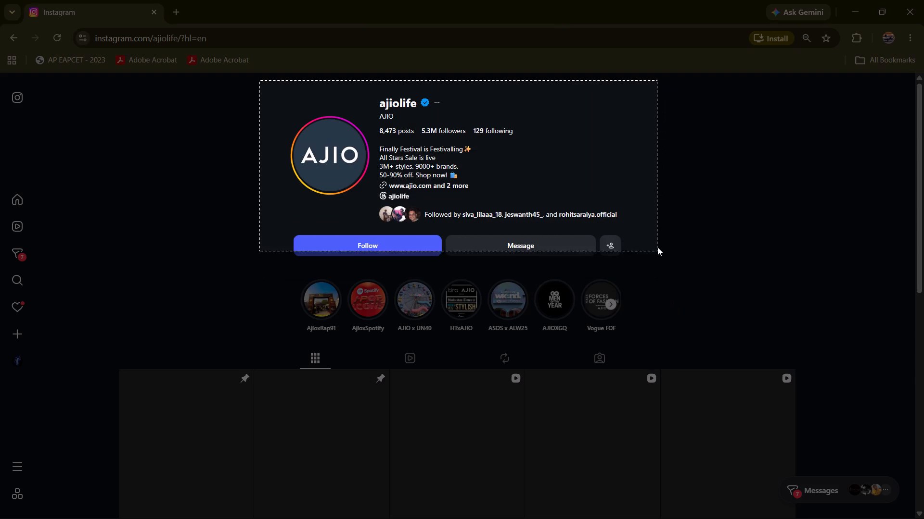
{"action": "left_click_drag", "start_coordinate": [657, 247], "coordinate": [671, 230]}
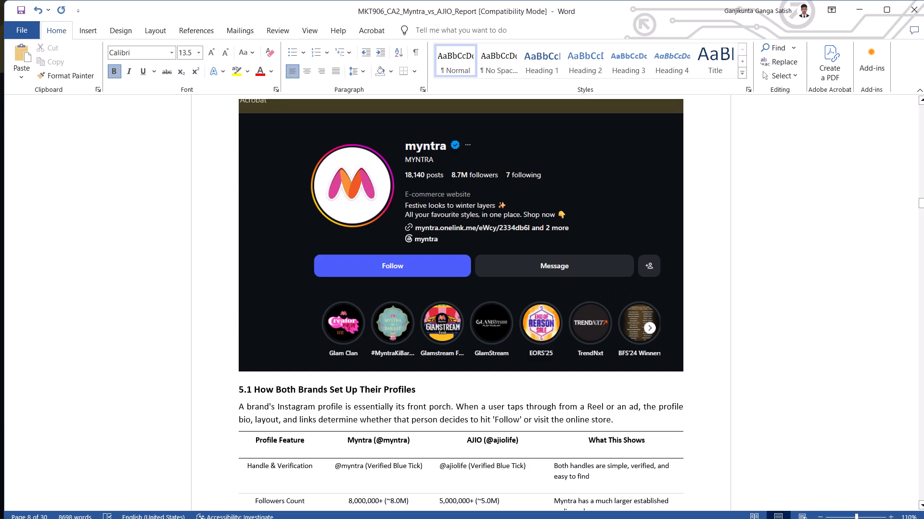
In the Word report, paste the AJIO profile screenshot on a new line below the Myntra screenshot, above heading 5.1.
{"action": "scroll", "coordinate": [454, 244], "scroll_direction": "down", "scroll_amount": 1}
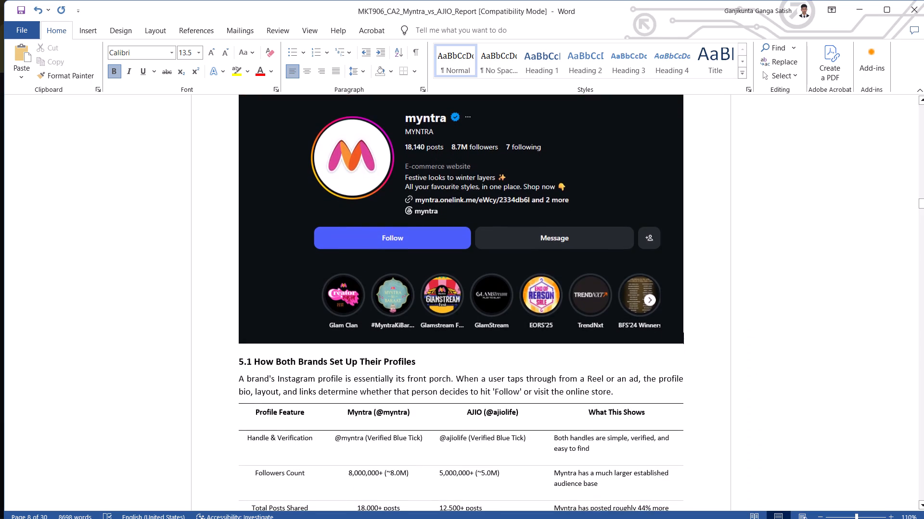
{"action": "scroll", "coordinate": [656, 316], "scroll_direction": "down", "scroll_amount": 1}
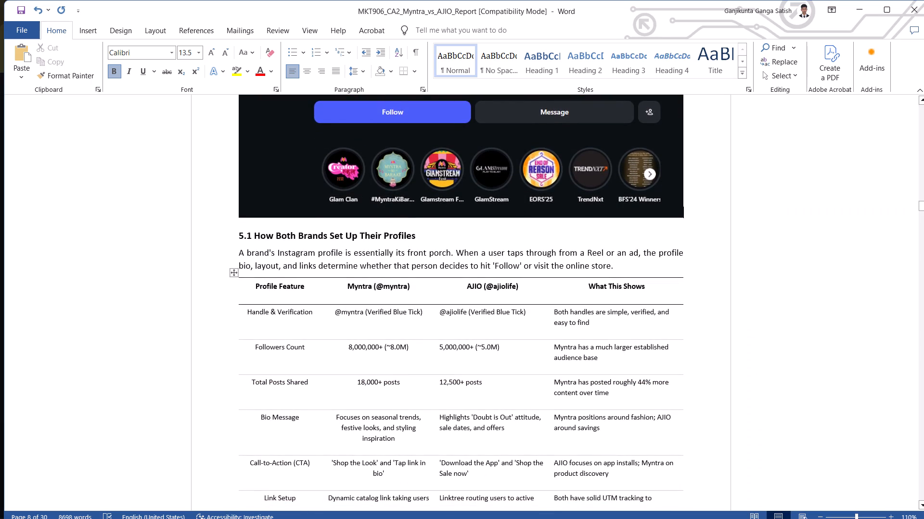
{"action": "left_click", "coordinate": [691, 211]}
{"action": "key", "text": "Return"}
{"action": "key", "text": "ctrl+v"}
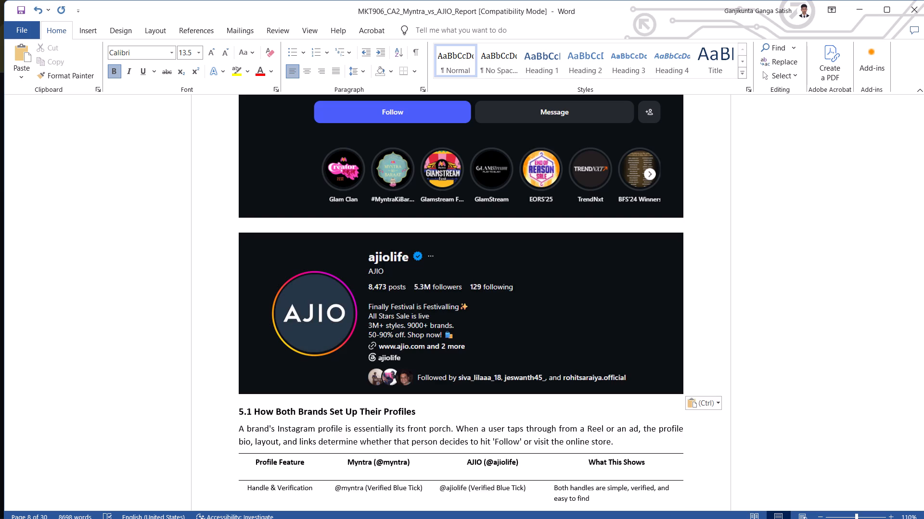
Examine the layout of section 5, covering both profile screenshots and the profile feature table under heading 5.1.
{"action": "scroll", "coordinate": [691, 211], "scroll_direction": "down", "scroll_amount": 1}
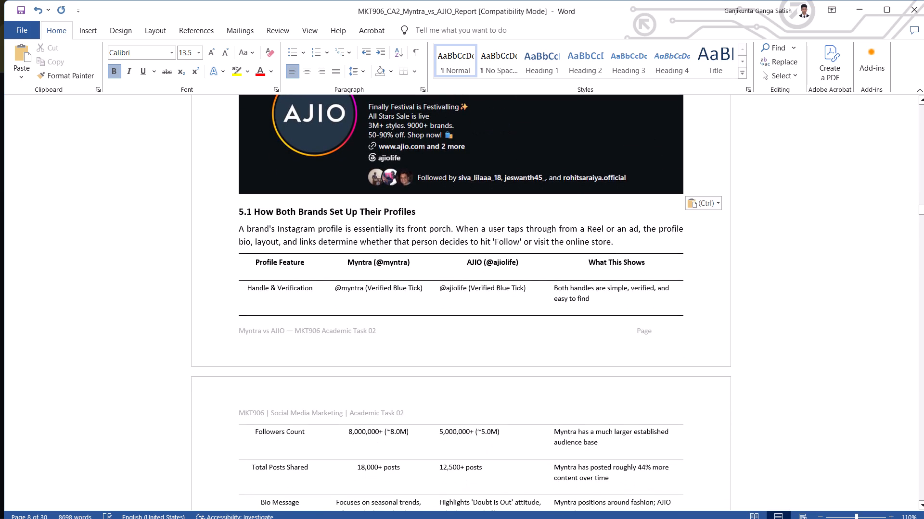
{"action": "scroll", "coordinate": [691, 211], "scroll_direction": "down", "scroll_amount": 1}
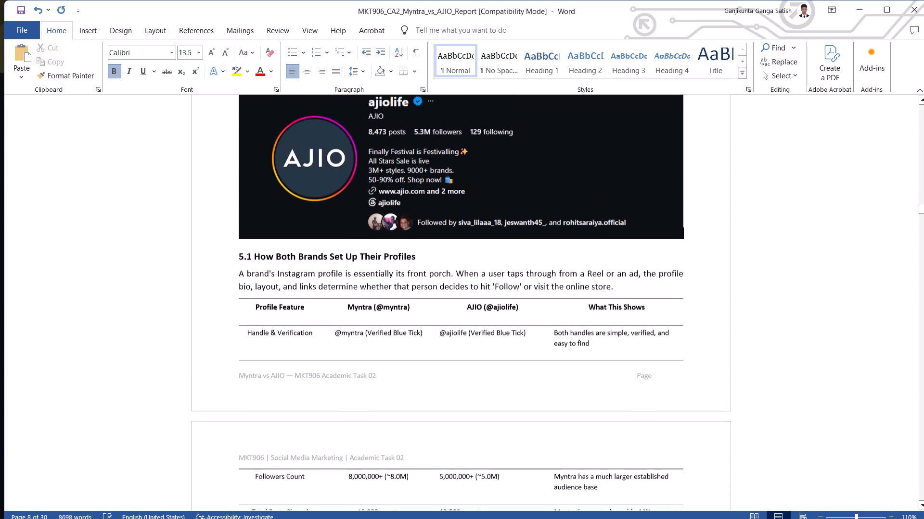
{"action": "scroll", "coordinate": [691, 211], "scroll_direction": "down", "scroll_amount": 1}
{"action": "scroll", "coordinate": [691, 211], "scroll_direction": "up", "scroll_amount": 1}
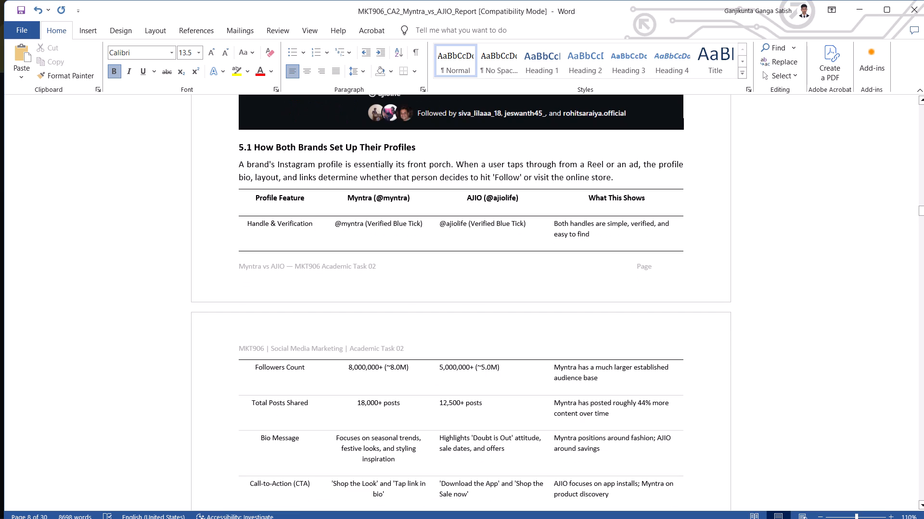
{"action": "scroll", "coordinate": [691, 211], "scroll_direction": "up", "scroll_amount": 1}
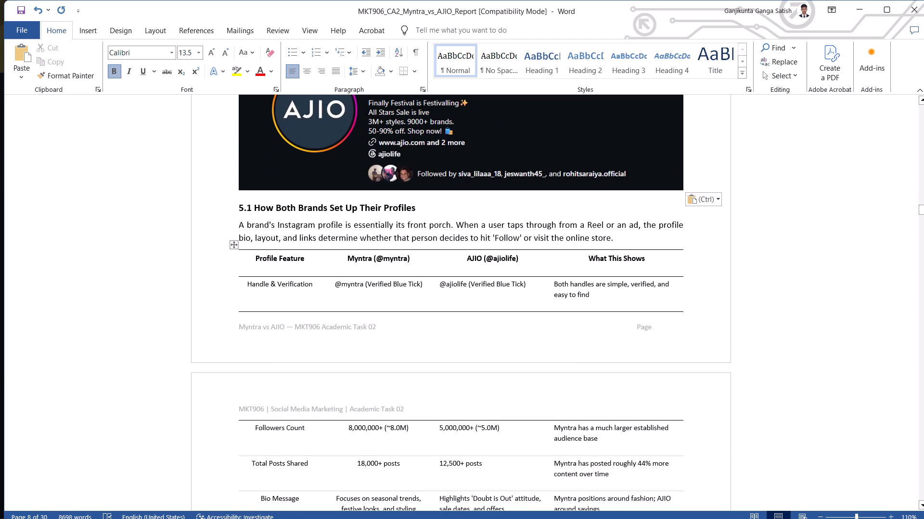
{"action": "scroll", "coordinate": [510, 316], "scroll_direction": "up", "scroll_amount": 2}
{"action": "scroll", "coordinate": [510, 316], "scroll_direction": "down", "scroll_amount": 1}
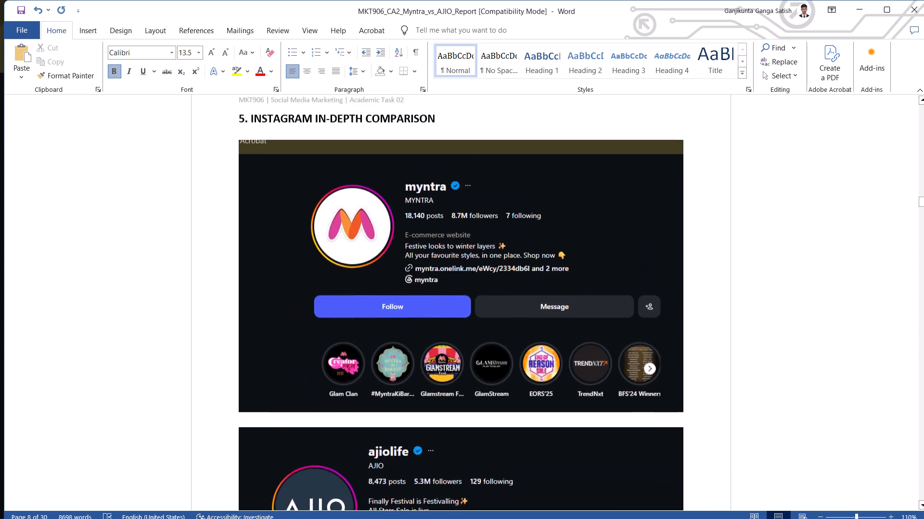
{"action": "scroll", "coordinate": [510, 316], "scroll_direction": "down", "scroll_amount": 2}
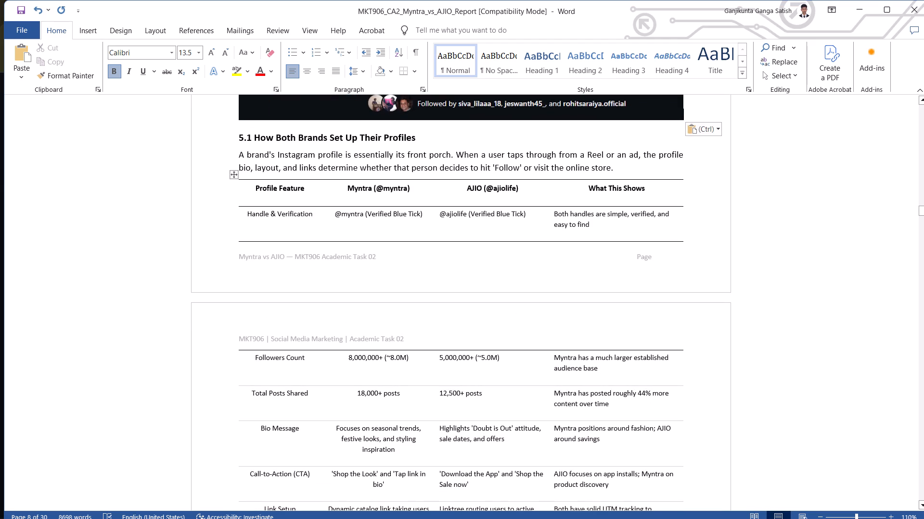
In the report's section 5.1 table in Word, set Myntra's Followers Count to 8,700,000+ (~8.7M).
{"action": "left_click", "coordinate": [357, 357]}
{"action": "key", "text": "BackSpace"}
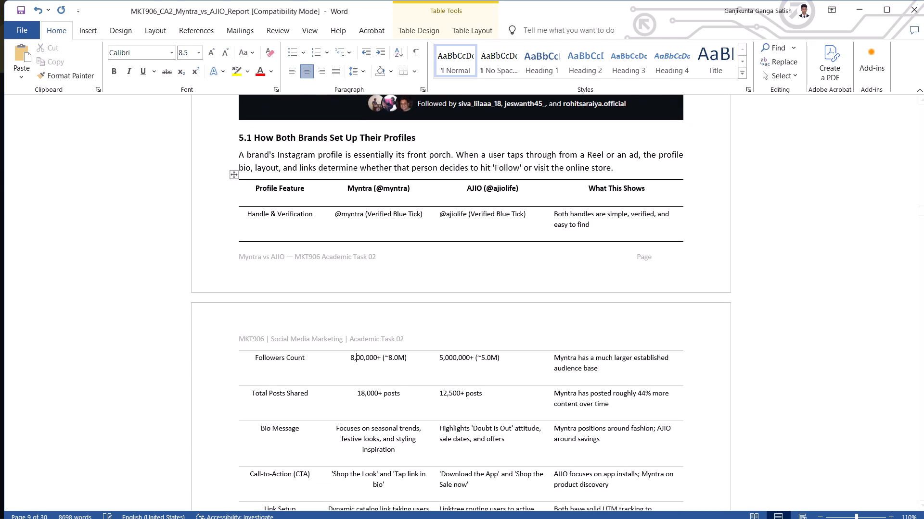
{"action": "key", "text": "7"}
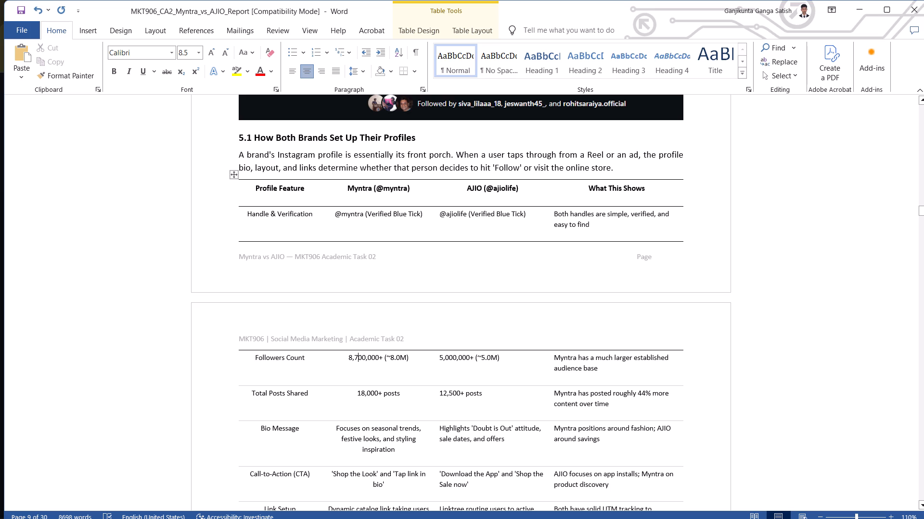
{"action": "left_click", "coordinate": [400, 360]}
{"action": "key", "text": "BackSpace"}
{"action": "key", "text": "7"}
Set AJIO's Followers Count in the section 5.1 profile table to 5,300,000+ (~5.3M).
{"action": "scroll", "coordinate": [471, 382], "scroll_direction": "up", "scroll_amount": 1}
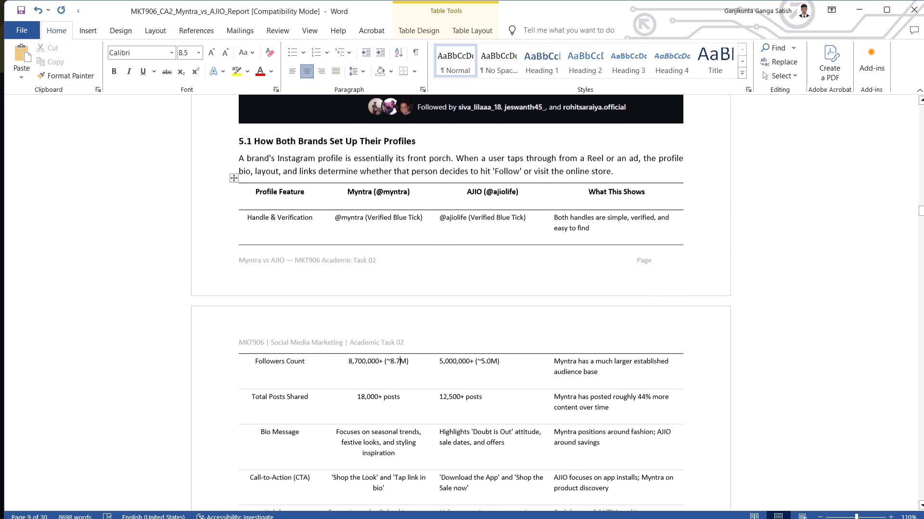
{"action": "scroll", "coordinate": [471, 382], "scroll_direction": "up", "scroll_amount": 4}
{"action": "scroll", "coordinate": [471, 382], "scroll_direction": "down", "scroll_amount": 2}
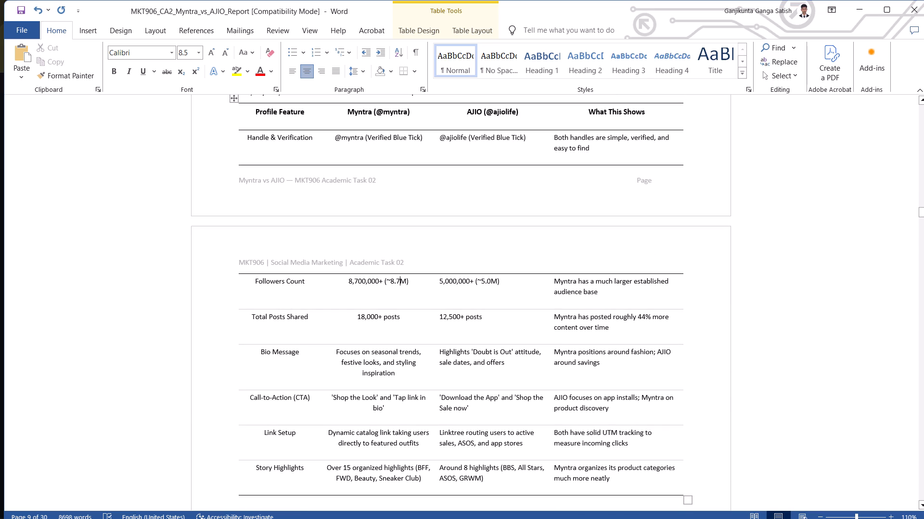
{"action": "left_click", "coordinate": [450, 283]}
{"action": "key", "text": "BackSpace"}
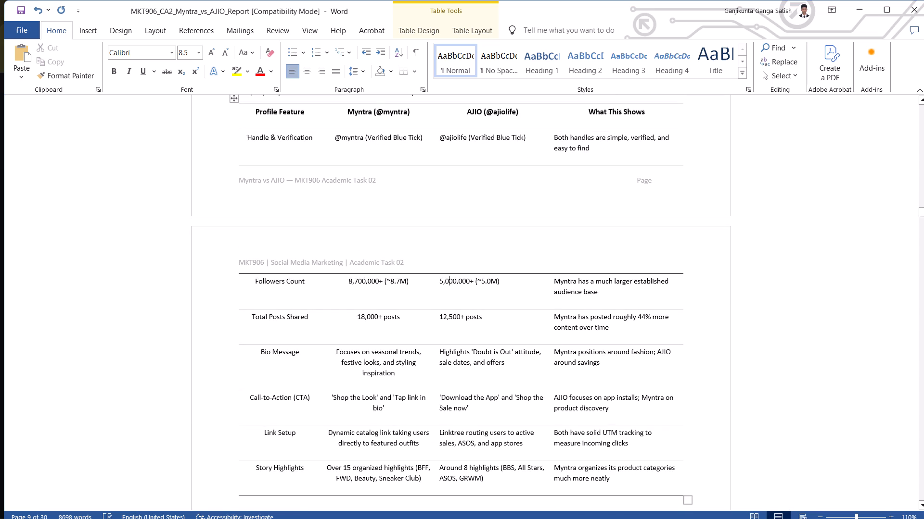
{"action": "key", "text": "3"}
{"action": "left_click", "coordinate": [492, 283]}
{"action": "key", "text": "BackSpace"}
{"action": "key", "text": "3"}
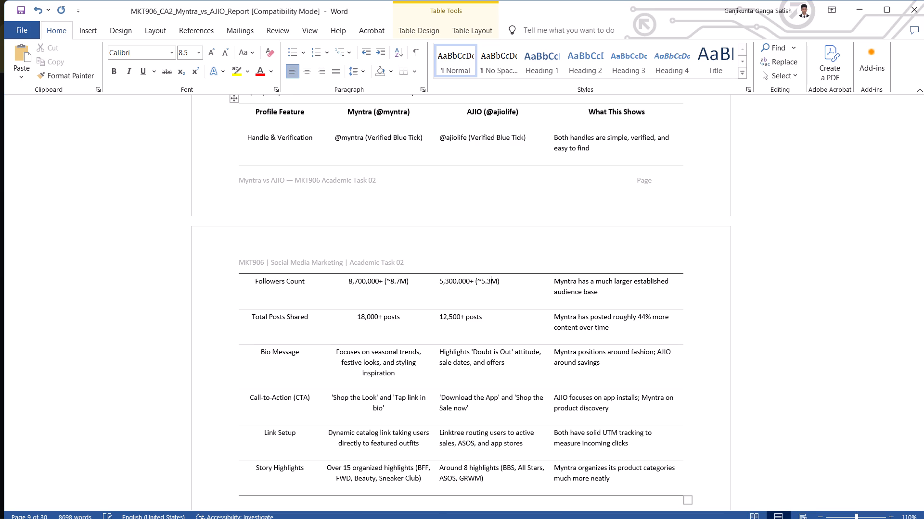
Set Myntra's Total Posts Shared in the section 5.1 profile table to 18,140 posts.
{"action": "scroll", "coordinate": [492, 283], "scroll_direction": "down", "scroll_amount": 1}
{"action": "scroll", "coordinate": [423, 297], "scroll_direction": "up", "scroll_amount": 5}
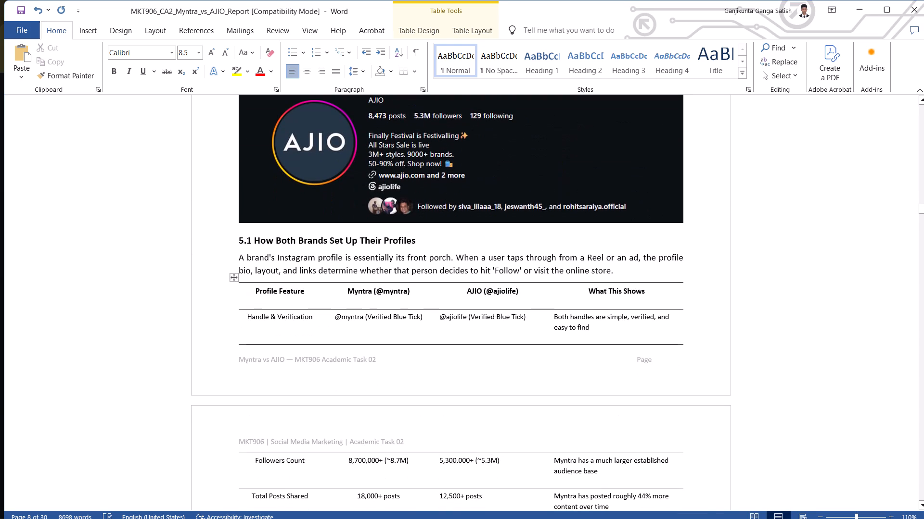
{"action": "scroll", "coordinate": [423, 297], "scroll_direction": "down", "scroll_amount": 1}
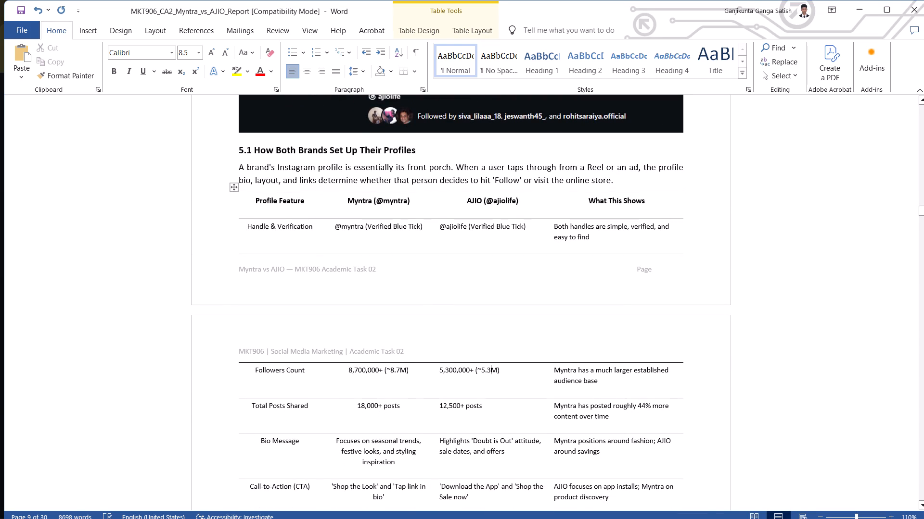
{"action": "left_click", "coordinate": [380, 408]}
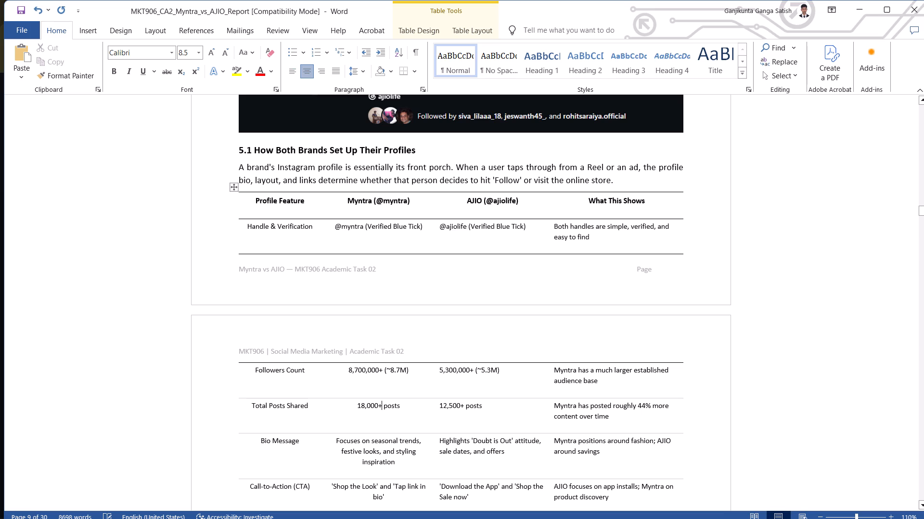
{"action": "key", "text": "BackSpace"}
{"action": "key", "text": "BackSpace"}
{"action": "key", "text": "BackSpace"}
{"action": "key", "text": "BackSpace"}
{"action": "type", "text": "10"}
{"action": "key", "text": "BackSpace"}
{"action": "type", "text": "40"}
Replace the number in AJIO's Total Posts Shared cell with the digits 847, using the ajiolife profile screenshot as the source.
{"action": "scroll", "coordinate": [380, 408], "scroll_direction": "up", "scroll_amount": 3}
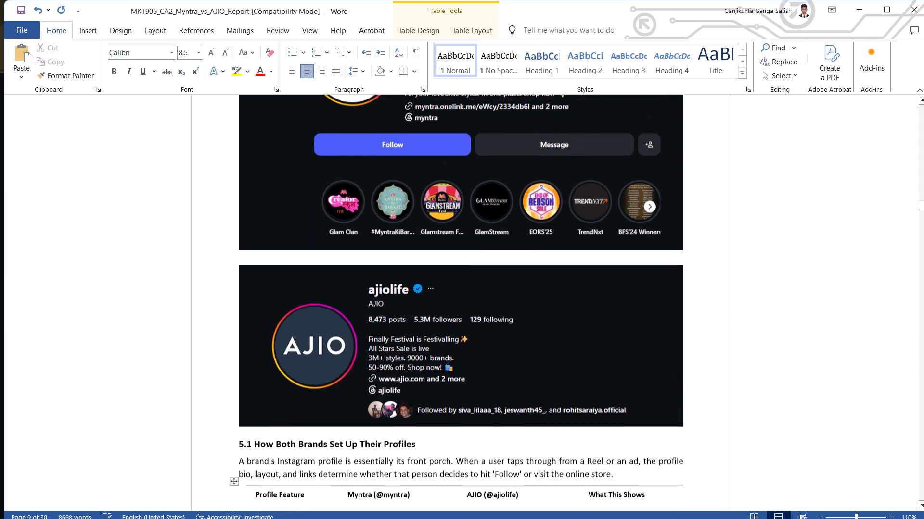
{"action": "scroll", "coordinate": [380, 408], "scroll_direction": "down", "scroll_amount": 2}
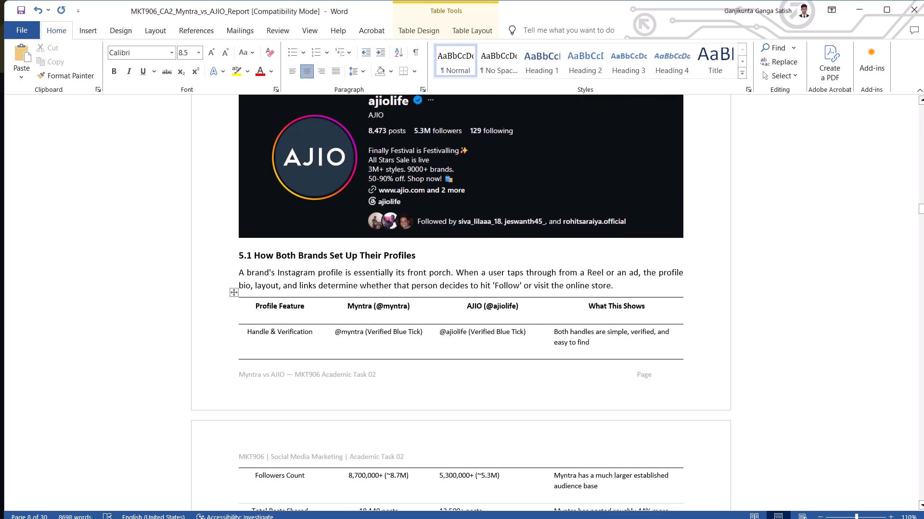
{"action": "scroll", "coordinate": [380, 408], "scroll_direction": "down", "scroll_amount": 1}
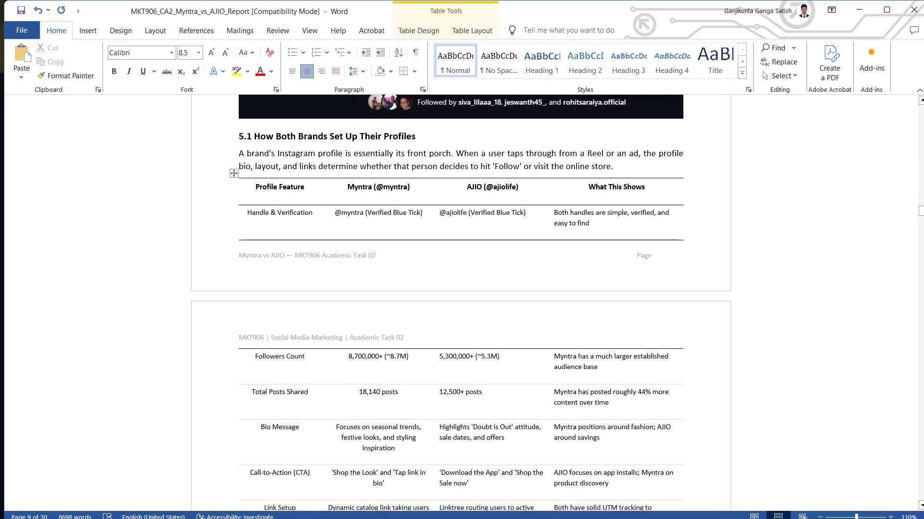
{"action": "left_click", "coordinate": [464, 389]}
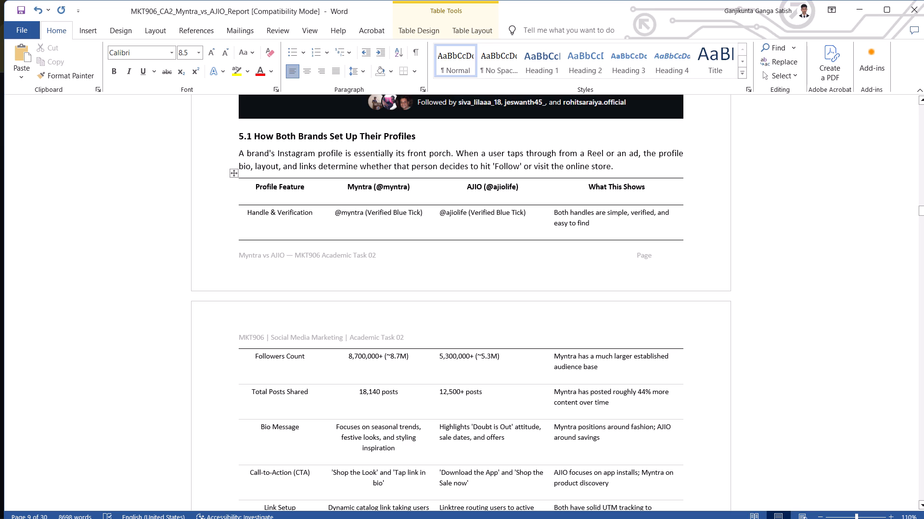
{"action": "left_click", "coordinate": [460, 391]}
{"action": "key", "text": "BackSpace"}
{"action": "key", "text": "BackSpace"}
{"action": "key", "text": "BackSpace"}
{"action": "key", "text": "BackSpace"}
{"action": "key", "text": "BackSpace"}
{"action": "key", "text": "BackSpace"}
{"action": "key", "text": "8"}
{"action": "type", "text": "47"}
Complete AJIO's Total Posts Shared cell in the section 5.1 profile table as 8,473 posts, without the plus sign.
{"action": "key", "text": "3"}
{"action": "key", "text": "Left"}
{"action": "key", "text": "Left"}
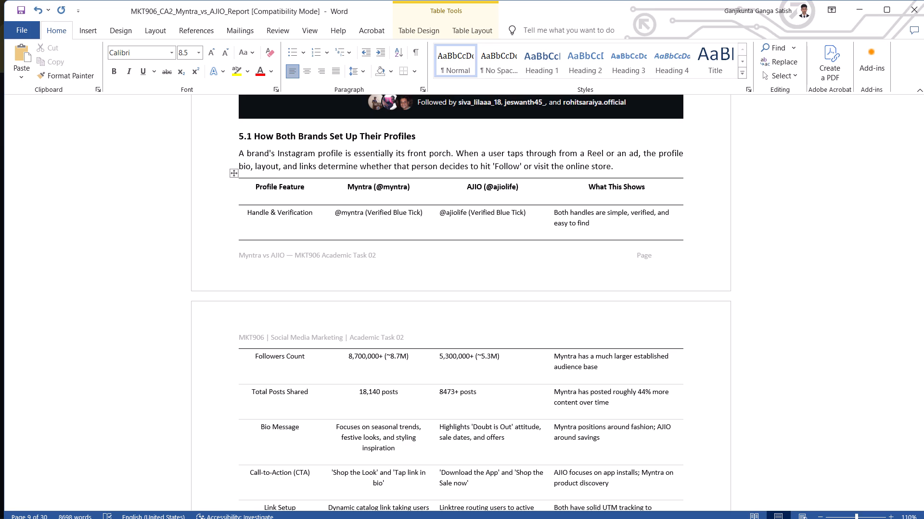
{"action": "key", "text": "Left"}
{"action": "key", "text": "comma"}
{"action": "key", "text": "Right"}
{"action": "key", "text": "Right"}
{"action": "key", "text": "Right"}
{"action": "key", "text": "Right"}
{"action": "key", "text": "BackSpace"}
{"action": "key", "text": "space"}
Set Myntra's Subscribers in the section 6.1 YouTube channel table to 3,450,000 (~3.45M Subscribers), matching the channel screenshot.
{"action": "scroll", "coordinate": [460, 391], "scroll_direction": "down", "scroll_amount": 1}
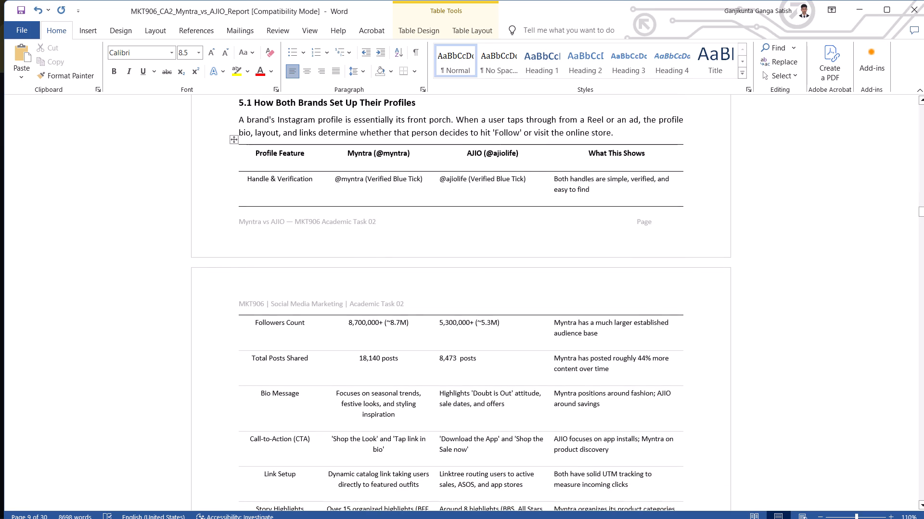
{"action": "scroll", "coordinate": [460, 391], "scroll_direction": "down", "scroll_amount": 3}
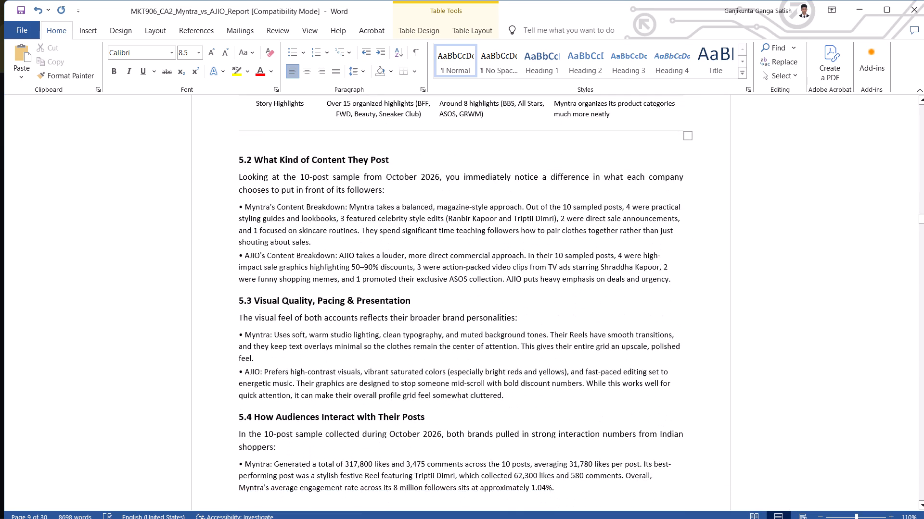
{"action": "scroll", "coordinate": [460, 391], "scroll_direction": "down", "scroll_amount": 7}
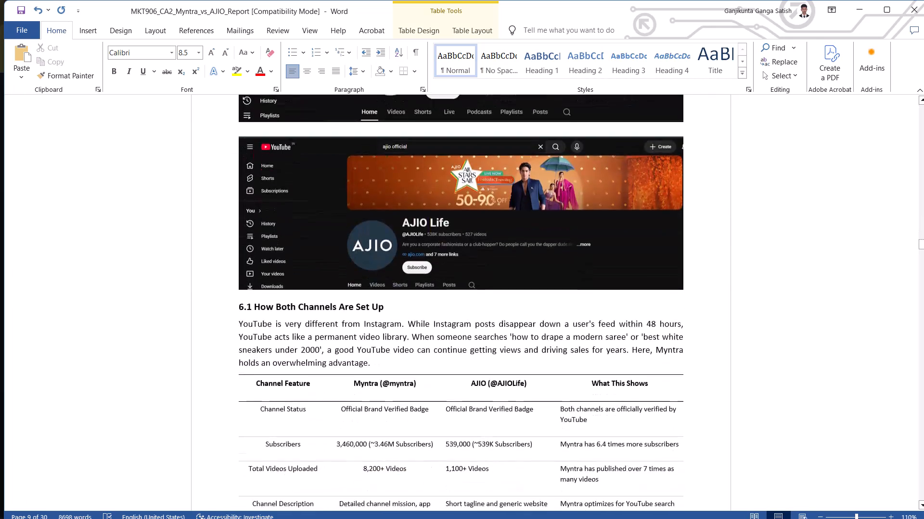
{"action": "scroll", "coordinate": [460, 391], "scroll_direction": "up", "scroll_amount": 1}
{"action": "scroll", "coordinate": [460, 391], "scroll_direction": "down", "scroll_amount": 1}
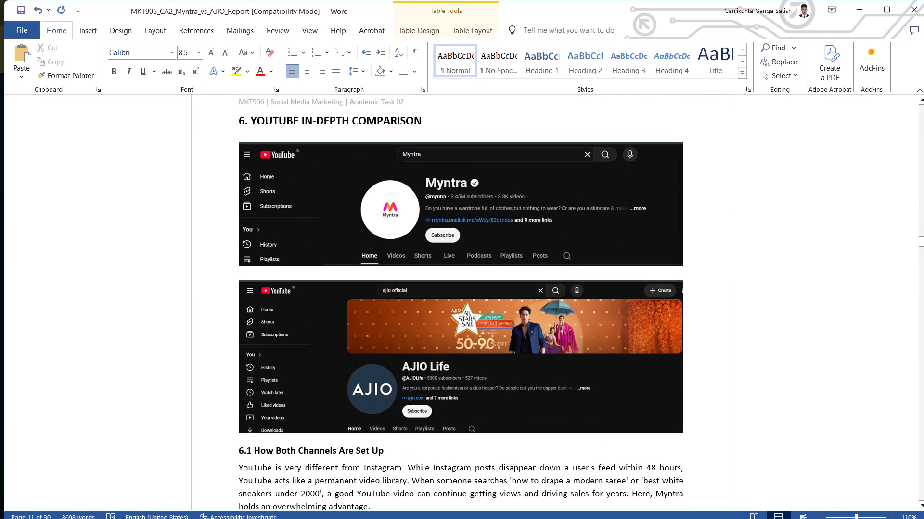
{"action": "scroll", "coordinate": [460, 391], "scroll_direction": "down", "scroll_amount": 2}
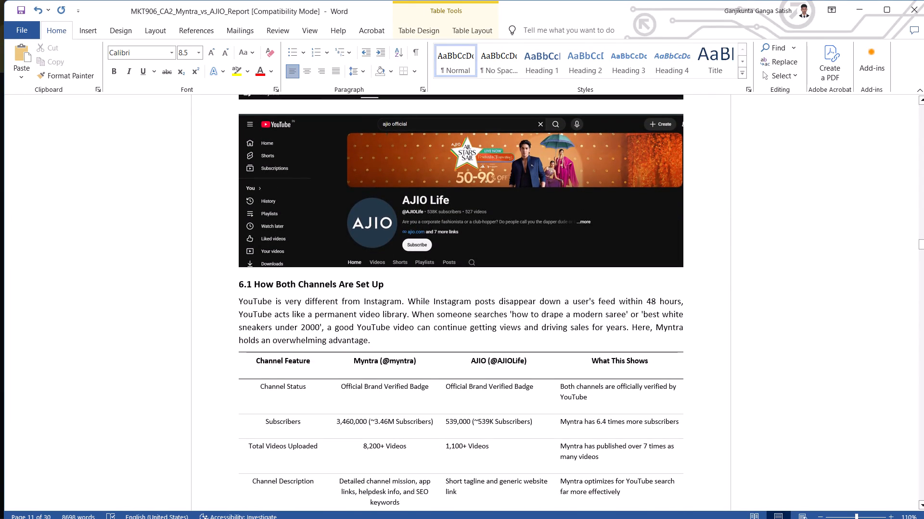
{"action": "left_click", "coordinate": [350, 421]}
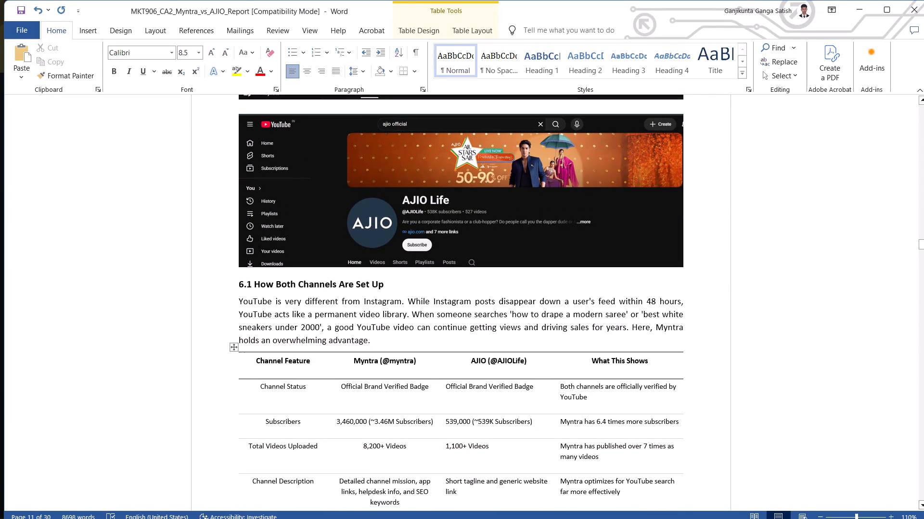
{"action": "key", "text": "BackSpace"}
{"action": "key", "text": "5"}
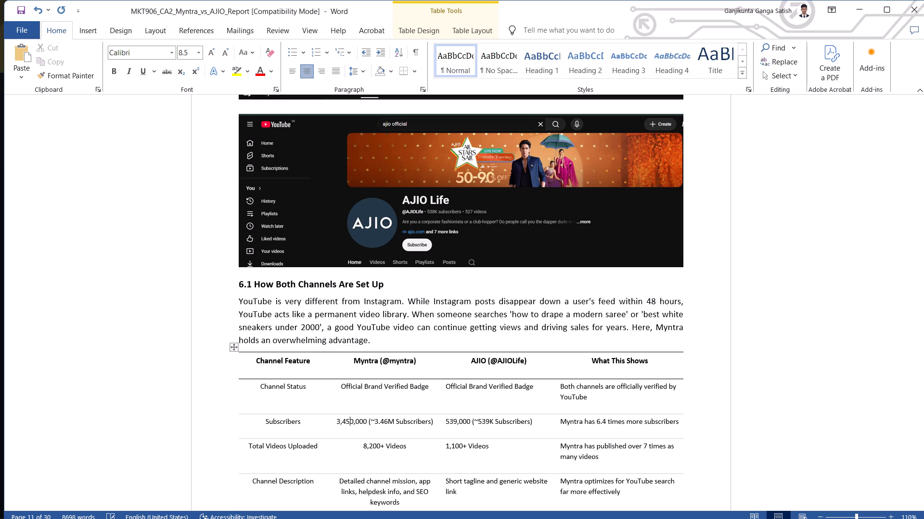
{"action": "left_click", "coordinate": [391, 420]}
{"action": "key", "text": "BackSpace"}
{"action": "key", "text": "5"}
Set AJIO's Subscribers in the section 6.1 channel table to 538,000 (~538K Subscribers), using the AJIO Life YouTube screenshot as the source.
{"action": "scroll", "coordinate": [391, 420], "scroll_direction": "up", "scroll_amount": 3}
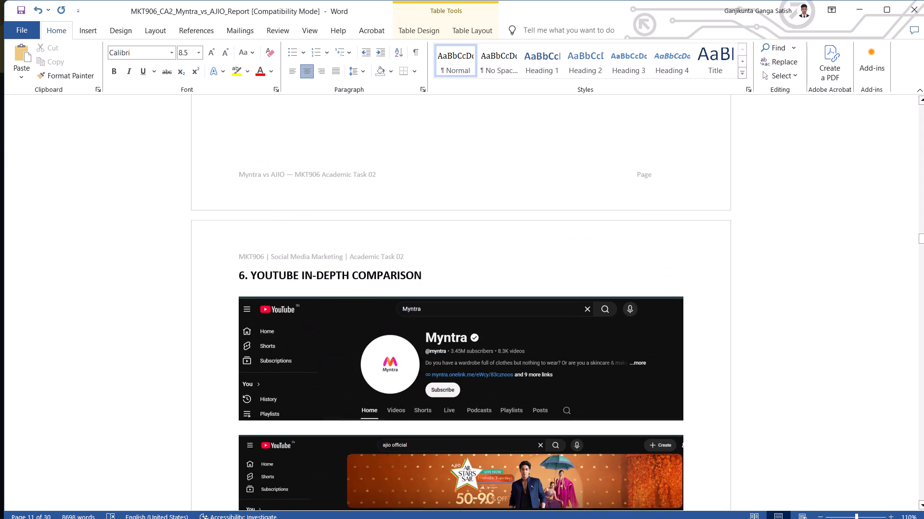
{"action": "scroll", "coordinate": [391, 420], "scroll_direction": "down", "scroll_amount": 2}
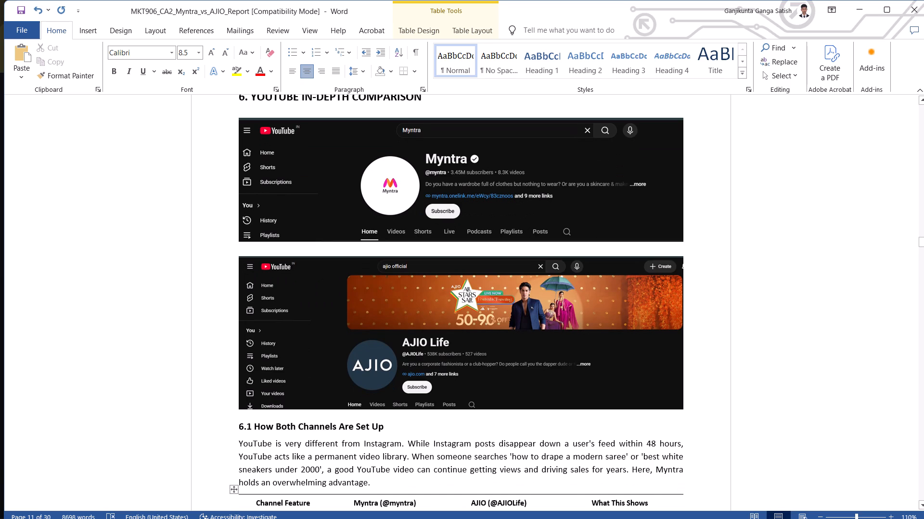
{"action": "scroll", "coordinate": [391, 420], "scroll_direction": "down", "scroll_amount": 1}
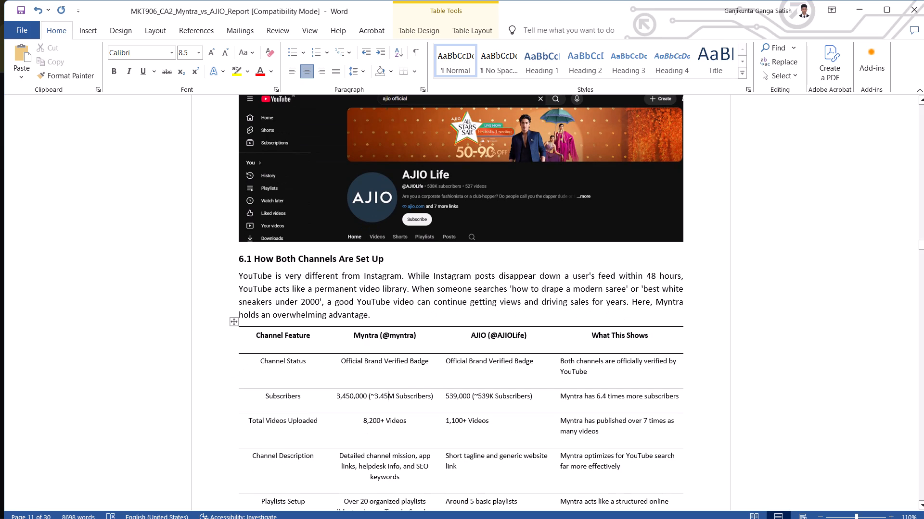
{"action": "left_click", "coordinate": [458, 399]}
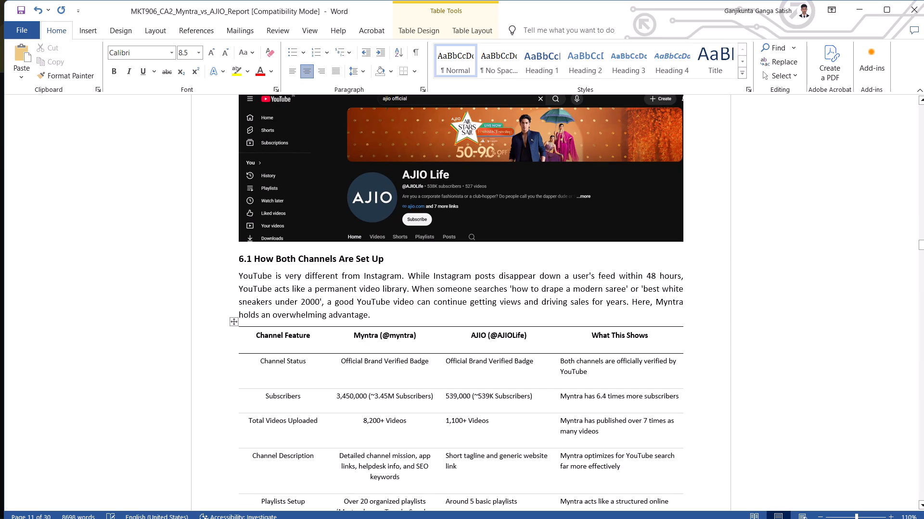
{"action": "left_click", "coordinate": [455, 396]}
{"action": "key", "text": "Right"}
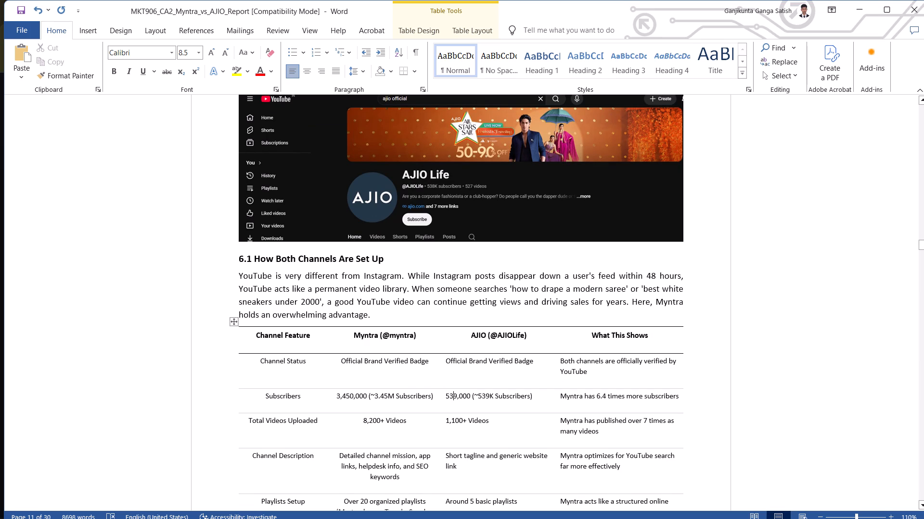
{"action": "key", "text": "BackSpace"}
{"action": "key", "text": "8"}
{"action": "left_click", "coordinate": [490, 396]}
{"action": "left_click", "coordinate": [490, 396]}
{"action": "key", "text": "BackSpace"}
{"action": "key", "text": "8"}
Set Myntra's Total Videos Uploaded in the section 6.1 channel table to 8,300+ Videos, matching the Myntra YouTube screenshot.
{"action": "scroll", "coordinate": [490, 396], "scroll_direction": "up", "scroll_amount": 2}
{"action": "scroll", "coordinate": [490, 396], "scroll_direction": "right", "scroll_amount": 1}
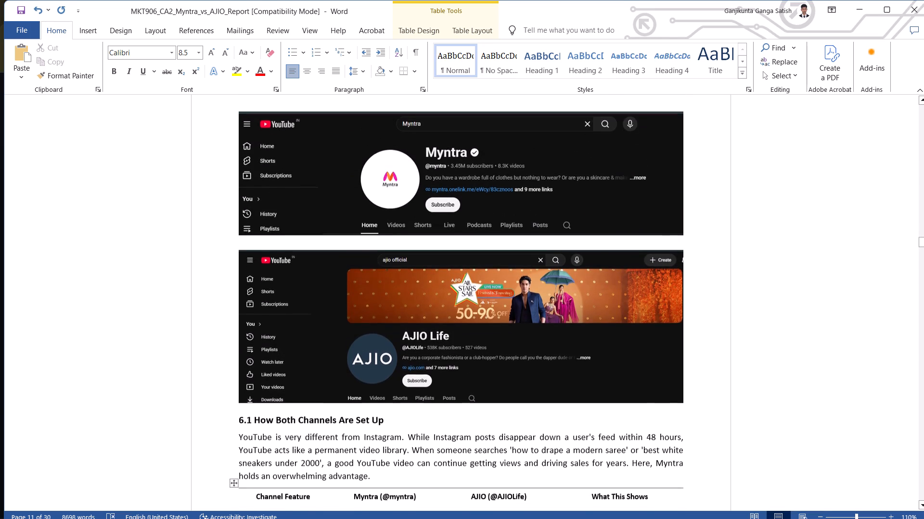
{"action": "scroll", "coordinate": [490, 396], "scroll_direction": "right", "scroll_amount": 3}
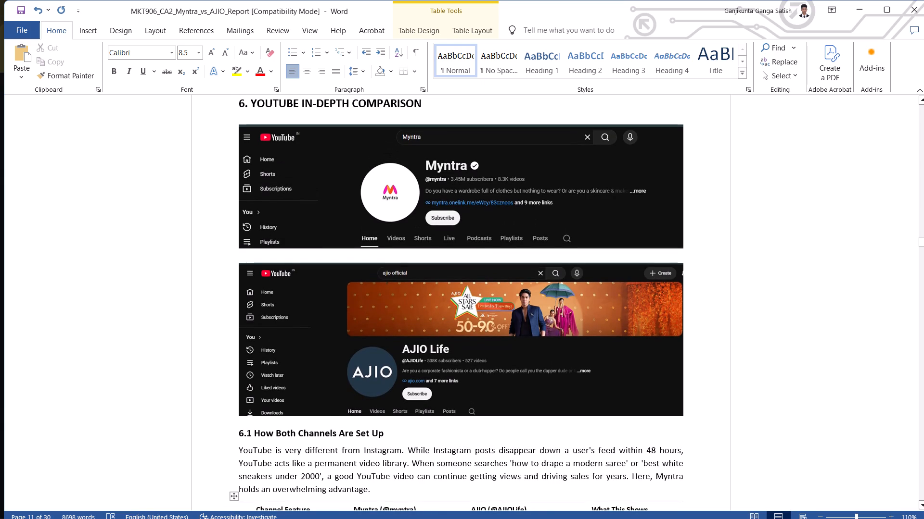
{"action": "scroll", "coordinate": [490, 396], "scroll_direction": "right", "scroll_amount": 2}
{"action": "scroll", "coordinate": [490, 396], "scroll_direction": "down", "scroll_amount": 1}
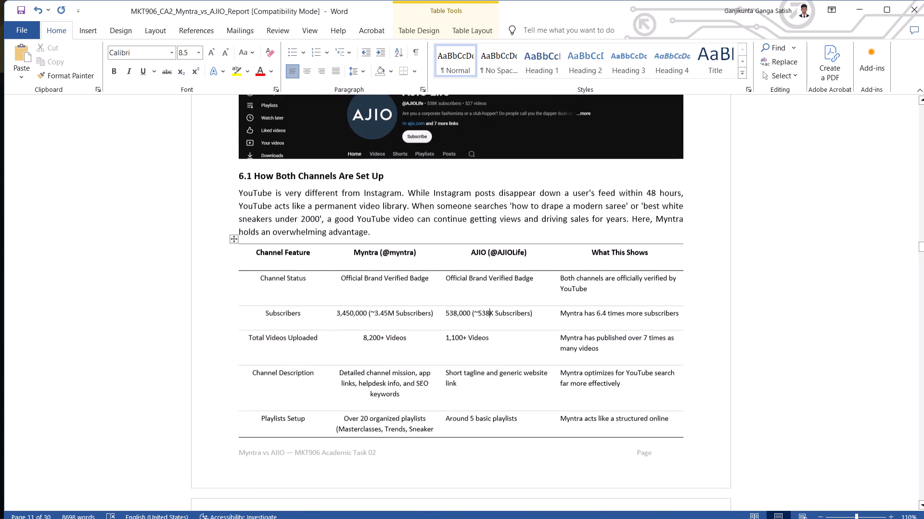
{"action": "scroll", "coordinate": [490, 396], "scroll_direction": "down", "scroll_amount": 1}
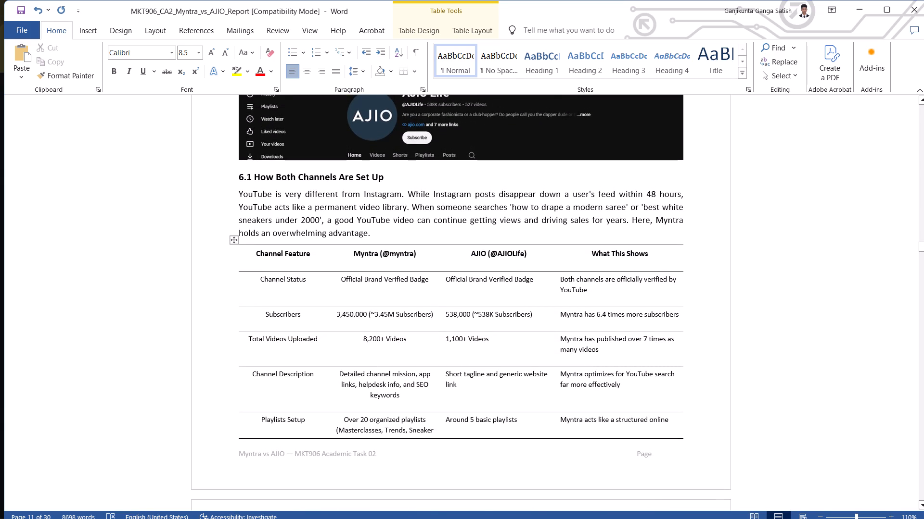
{"action": "left_click", "coordinate": [375, 337]}
{"action": "left_click", "coordinate": [372, 335]}
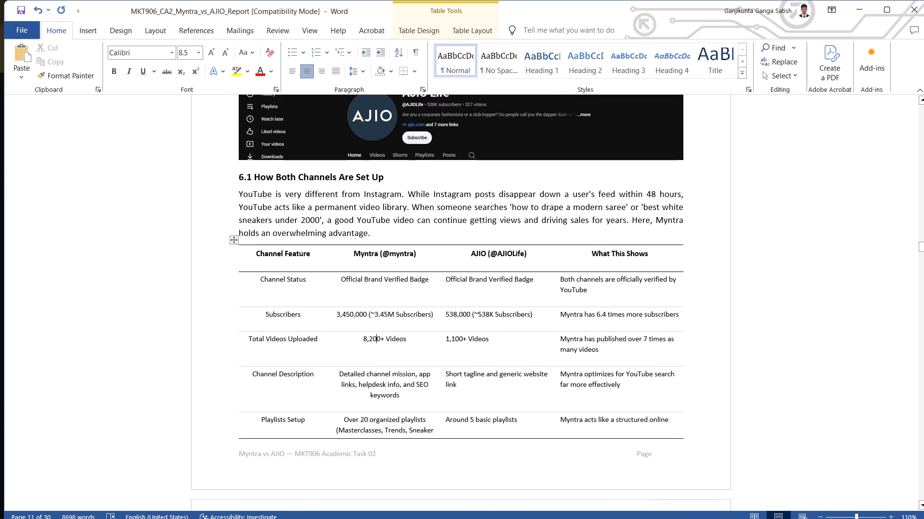
{"action": "key", "text": "BackSpace"}
{"action": "key", "text": "3"}
Set AJIO's Total Videos Uploaded in the section 6.1 channel table to 527 Videos, matching the AJIO Life channel screenshot.
{"action": "scroll", "coordinate": [502, 346], "scroll_direction": "up", "scroll_amount": 3}
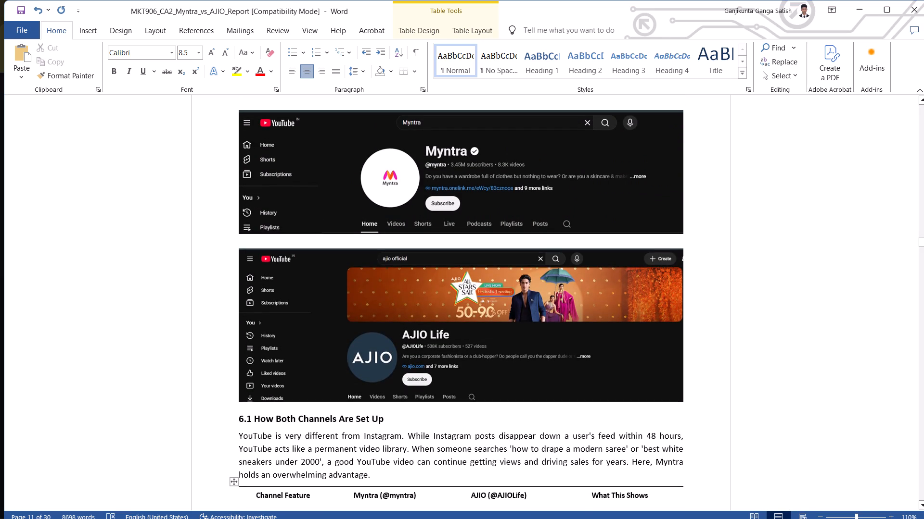
{"action": "scroll", "coordinate": [502, 346], "scroll_direction": "down", "scroll_amount": 1}
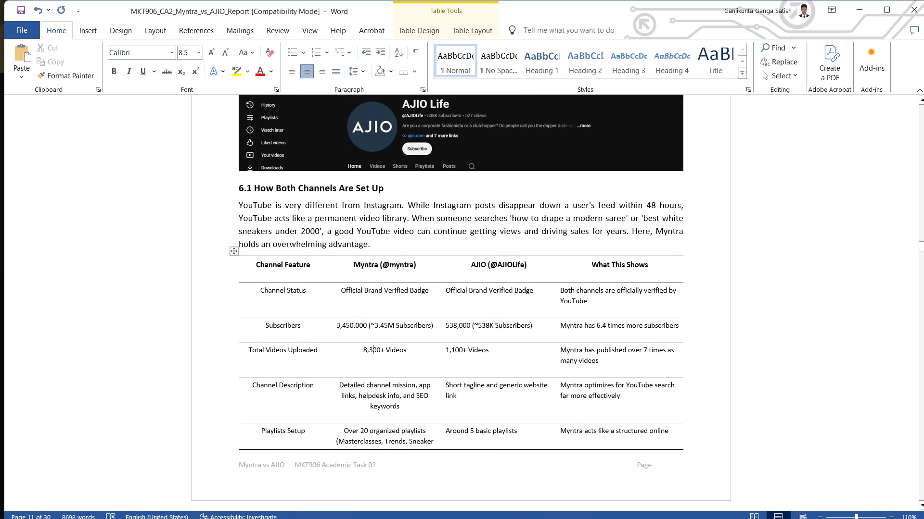
{"action": "left_click", "coordinate": [466, 354]}
{"action": "key", "text": "BackSpace"}
{"action": "key", "text": "BackSpace"}
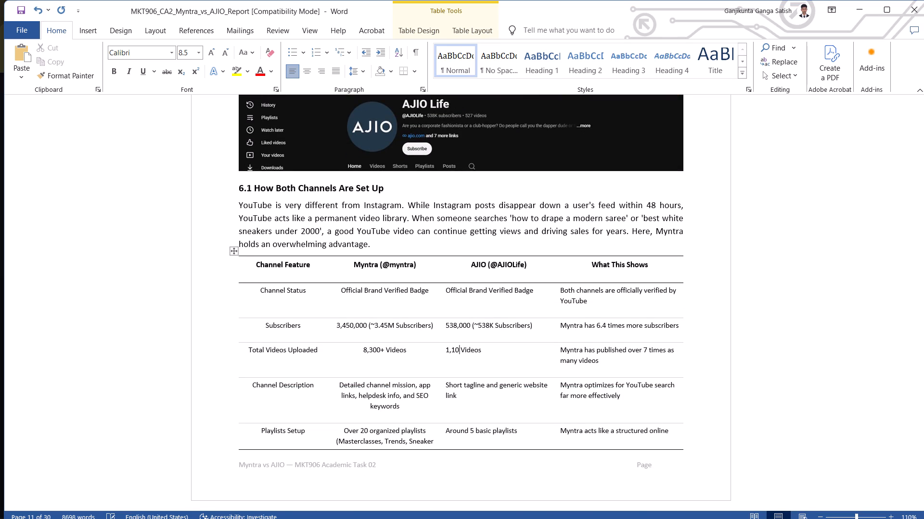
{"action": "key", "text": "BackSpace"}
{"action": "key", "text": "BackSpace"}
{"action": "key", "text": "BackSpace"}
{"action": "key", "text": "BackSpace"}
{"action": "type", "text": "527"}
Review the updated section 6.1 table and the report's following comparison tables, charts, sample datasets and summary statistics through section 8.2.
{"action": "scroll", "coordinate": [466, 354], "scroll_direction": "up", "scroll_amount": 2}
{"action": "scroll", "coordinate": [466, 354], "scroll_direction": "down", "scroll_amount": 1}
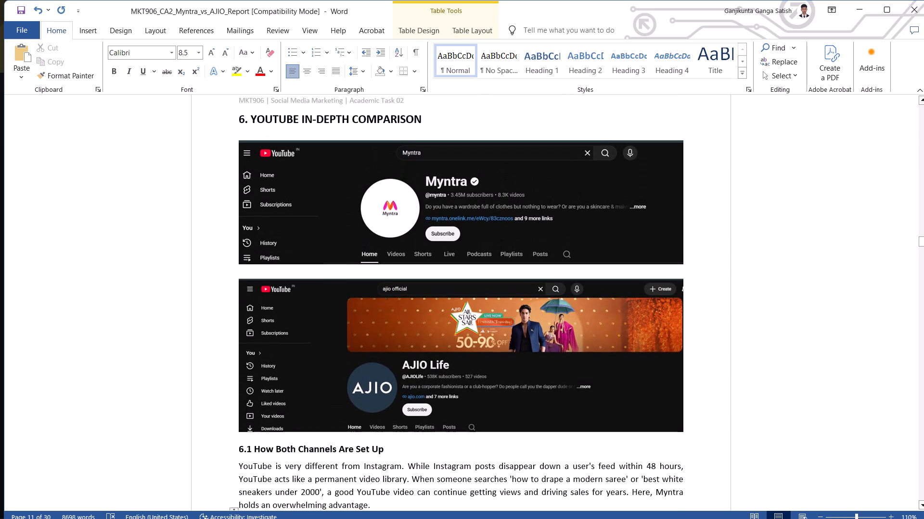
{"action": "scroll", "coordinate": [466, 354], "scroll_direction": "down", "scroll_amount": 3}
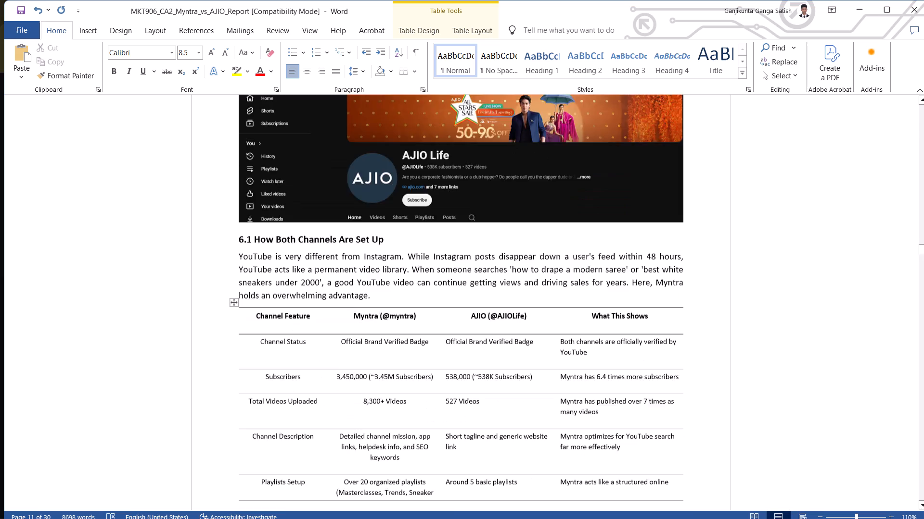
{"action": "scroll", "coordinate": [466, 354], "scroll_direction": "down", "scroll_amount": 1}
{"action": "scroll", "coordinate": [466, 354], "scroll_direction": "up", "scroll_amount": 1}
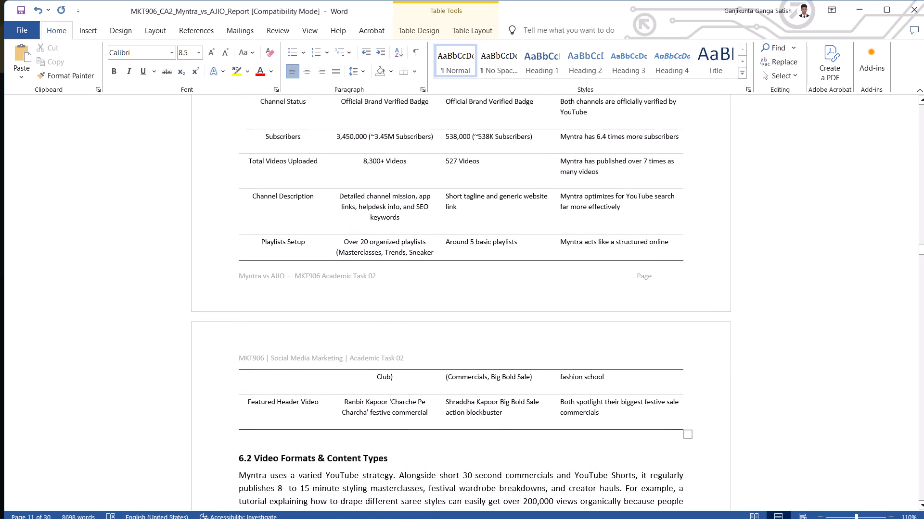
{"action": "right_click", "coordinate": [466, 354]}
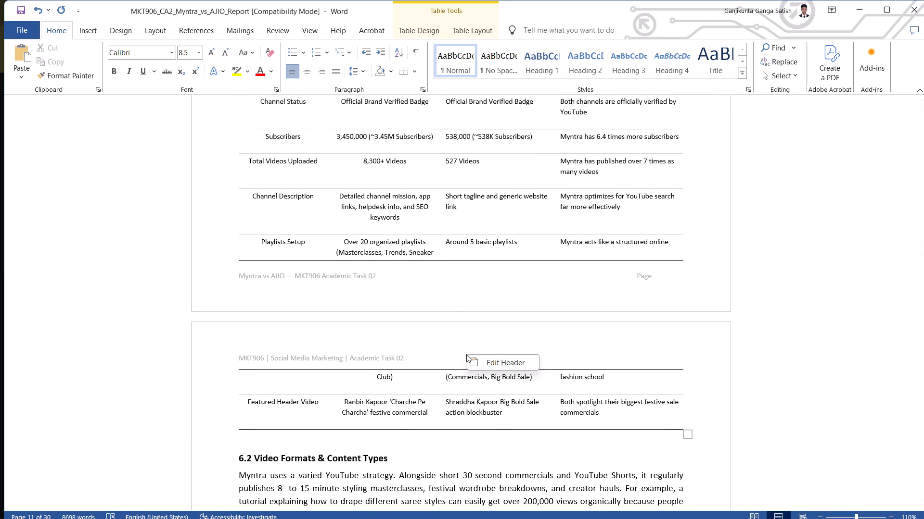
{"action": "left_click", "coordinate": [454, 311]}
{"action": "scroll", "coordinate": [454, 311], "scroll_direction": "down", "scroll_amount": 2}
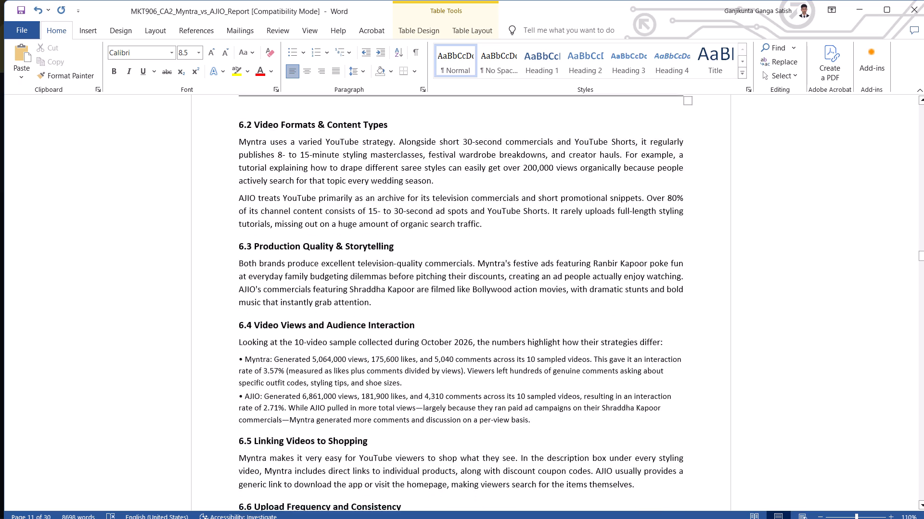
{"action": "scroll", "coordinate": [454, 311], "scroll_direction": "down", "scroll_amount": 5}
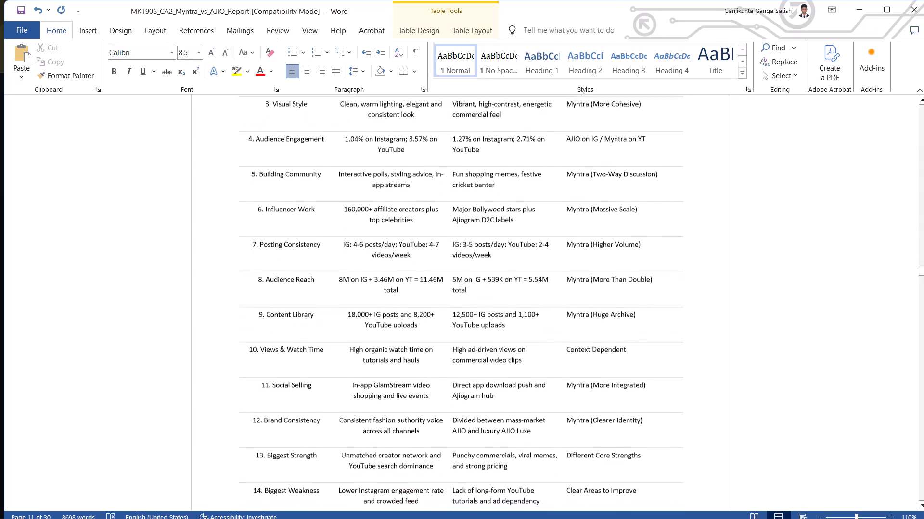
{"action": "scroll", "coordinate": [454, 311], "scroll_direction": "down", "scroll_amount": 4}
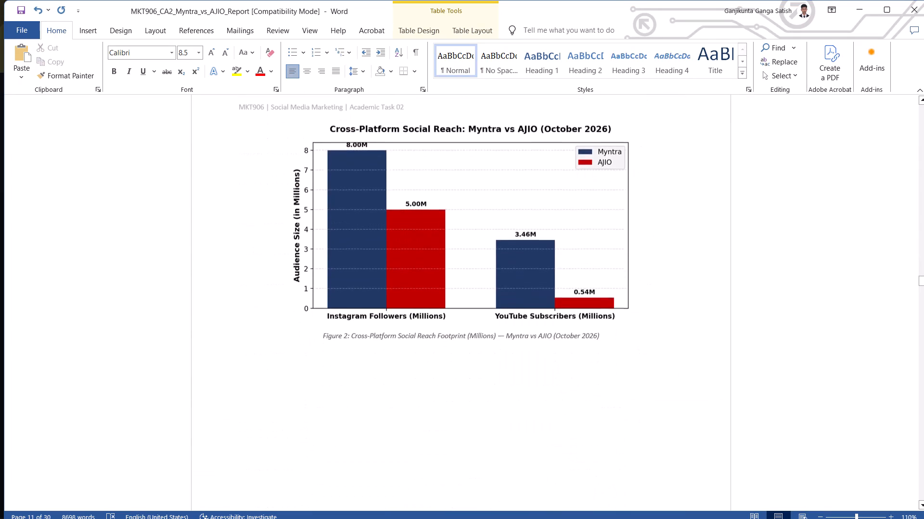
{"action": "scroll", "coordinate": [454, 311], "scroll_direction": "down", "scroll_amount": 6}
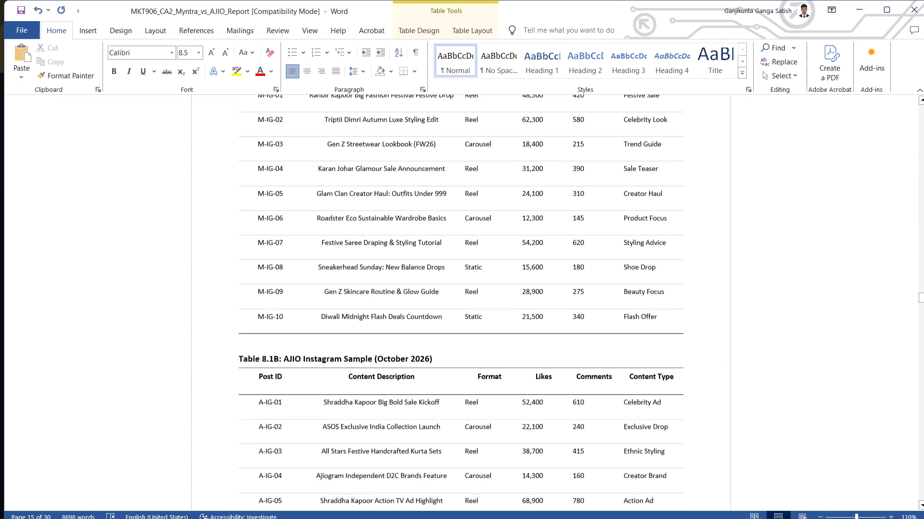
{"action": "scroll", "coordinate": [454, 311], "scroll_direction": "up", "scroll_amount": 3}
{"action": "scroll", "coordinate": [454, 311], "scroll_direction": "down", "scroll_amount": 2}
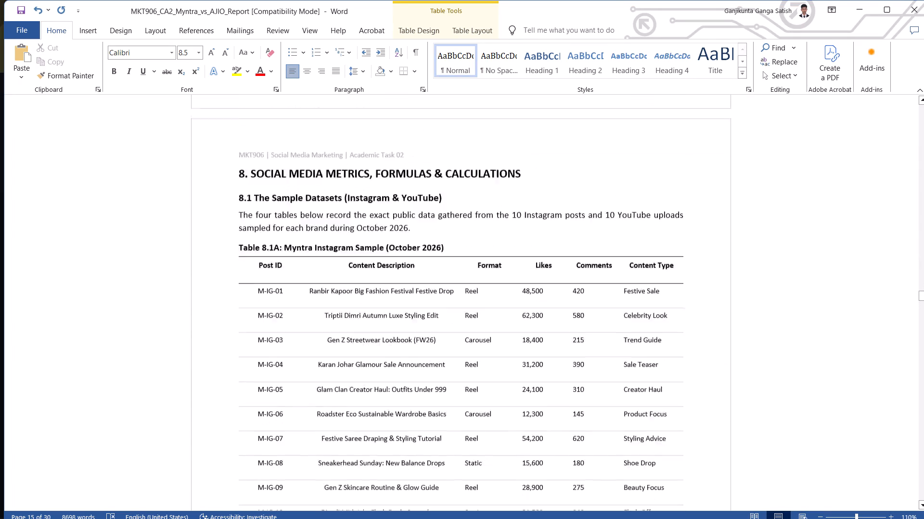
{"action": "scroll", "coordinate": [454, 311], "scroll_direction": "down", "scroll_amount": 7}
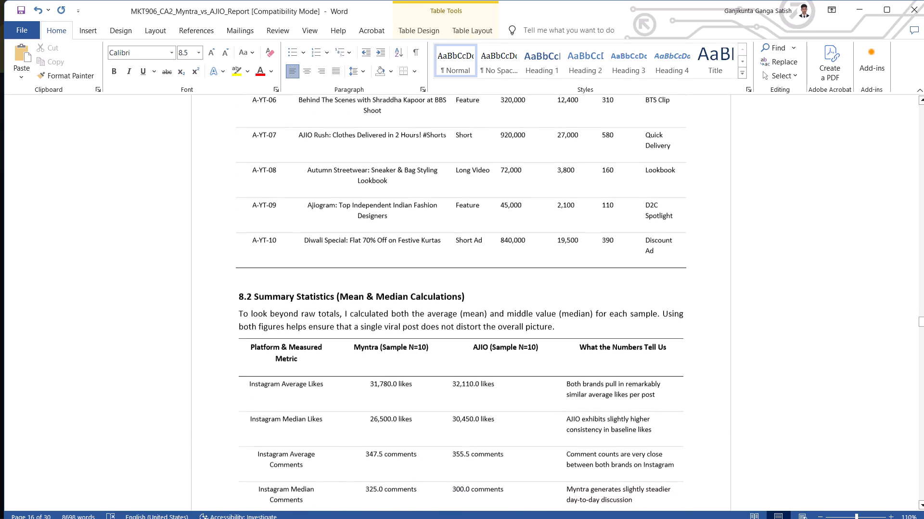
{"action": "scroll", "coordinate": [454, 311], "scroll_direction": "down", "scroll_amount": 2}
{"action": "scroll", "coordinate": [454, 311], "scroll_direction": "up", "scroll_amount": 2}
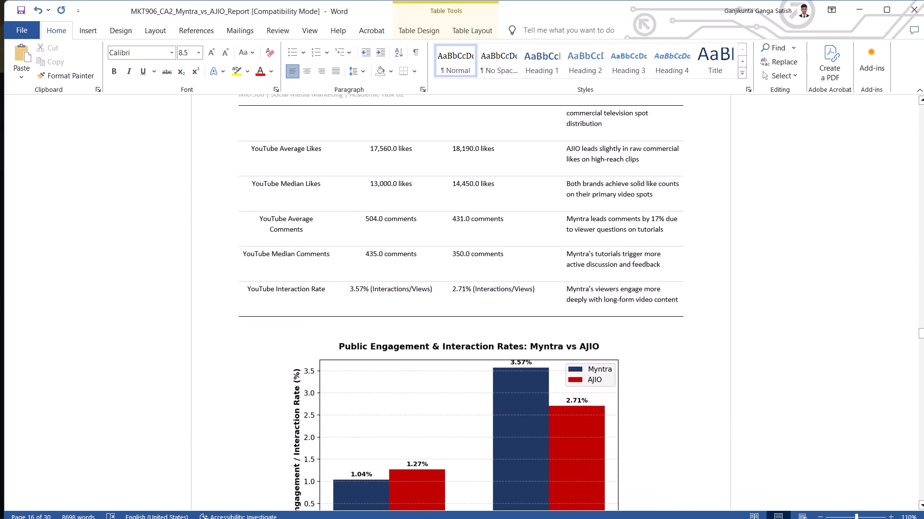
{"action": "scroll", "coordinate": [454, 311], "scroll_direction": "up", "scroll_amount": 2}
{"action": "scroll", "coordinate": [454, 311], "scroll_direction": "down", "scroll_amount": 2}
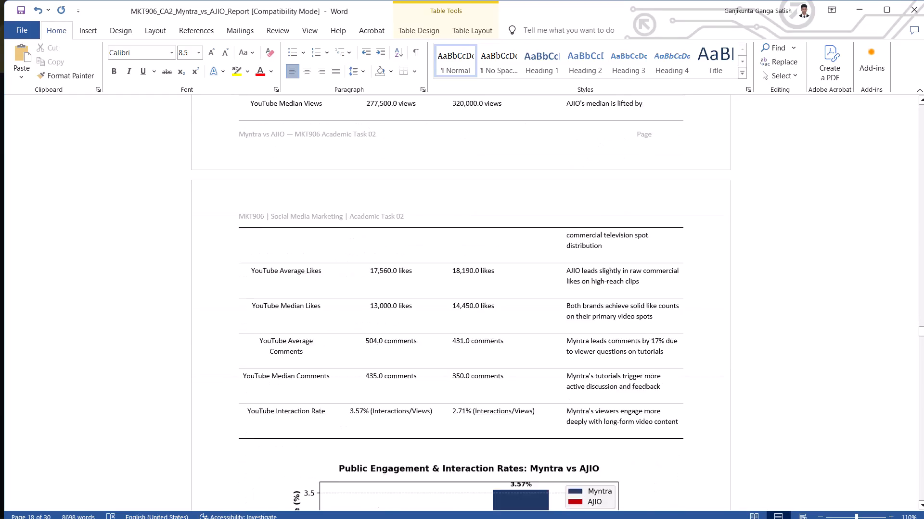
Look back through the report from the section 8.2 summary statistics to the cover page.
{"action": "scroll", "coordinate": [454, 311], "scroll_direction": "up", "scroll_amount": 4}
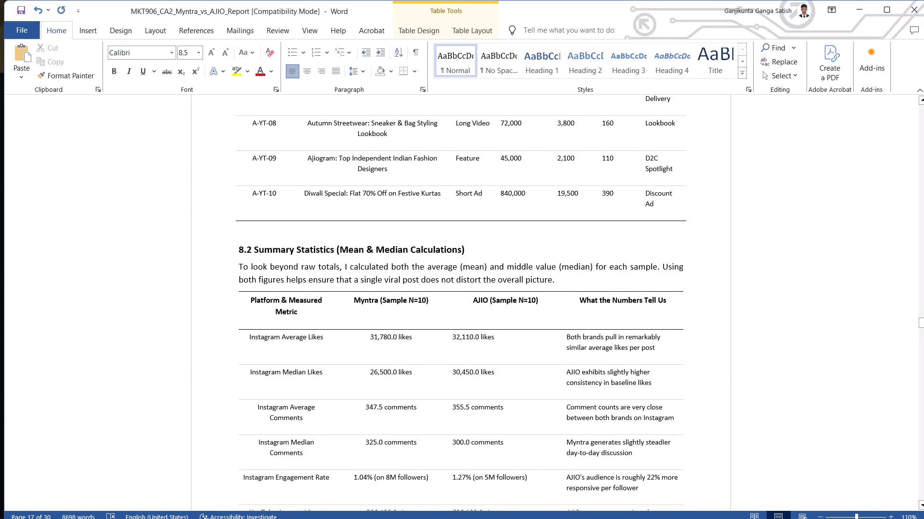
{"action": "scroll", "coordinate": [454, 311], "scroll_direction": "up", "scroll_amount": 11}
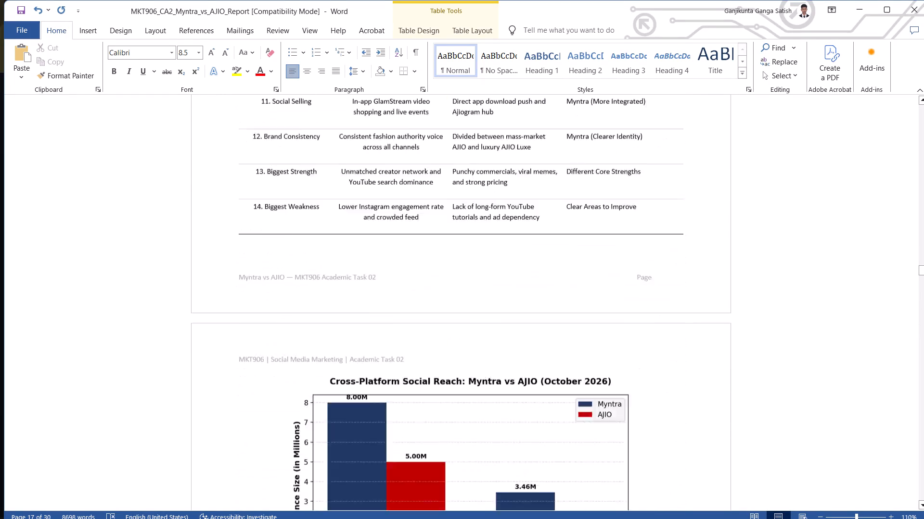
{"action": "scroll", "coordinate": [454, 311], "scroll_direction": "up", "scroll_amount": 11}
{"action": "scroll", "coordinate": [454, 311], "scroll_direction": "up", "scroll_amount": 10}
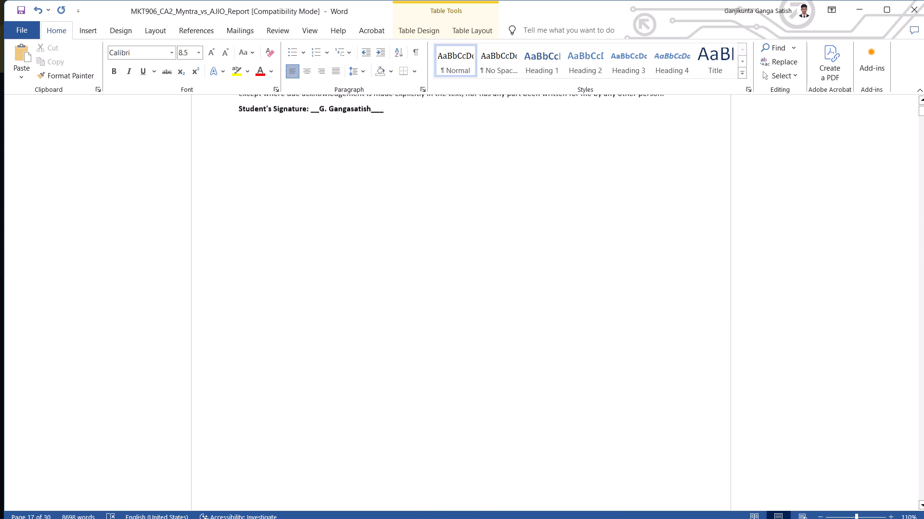
{"action": "scroll", "coordinate": [454, 311], "scroll_direction": "up", "scroll_amount": 3}
{"action": "scroll", "coordinate": [454, 311], "scroll_direction": "down", "scroll_amount": 3}
{"action": "scroll", "coordinate": [454, 311], "scroll_direction": "up", "scroll_amount": 6}
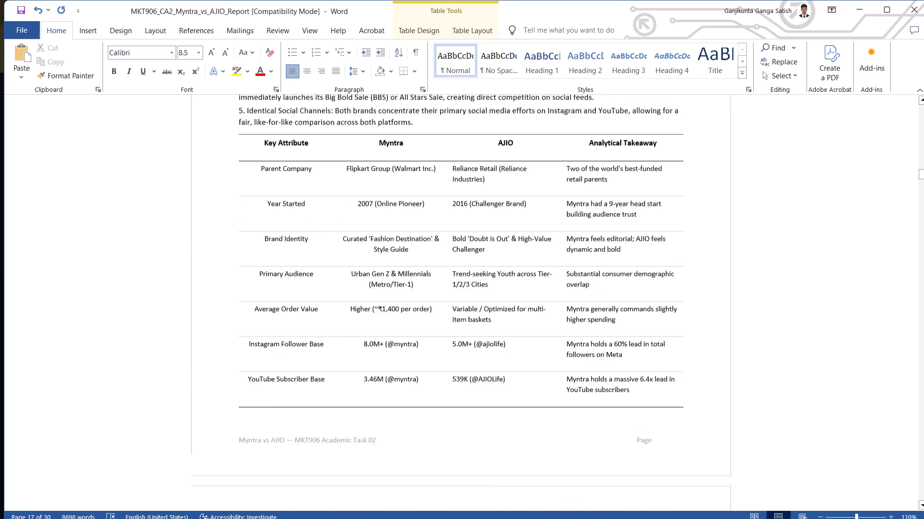
{"action": "scroll", "coordinate": [454, 311], "scroll_direction": "up", "scroll_amount": 3}
{"action": "scroll", "coordinate": [454, 311], "scroll_direction": "up", "scroll_amount": 20}
{"action": "scroll", "coordinate": [454, 311], "scroll_direction": "up", "scroll_amount": 5}
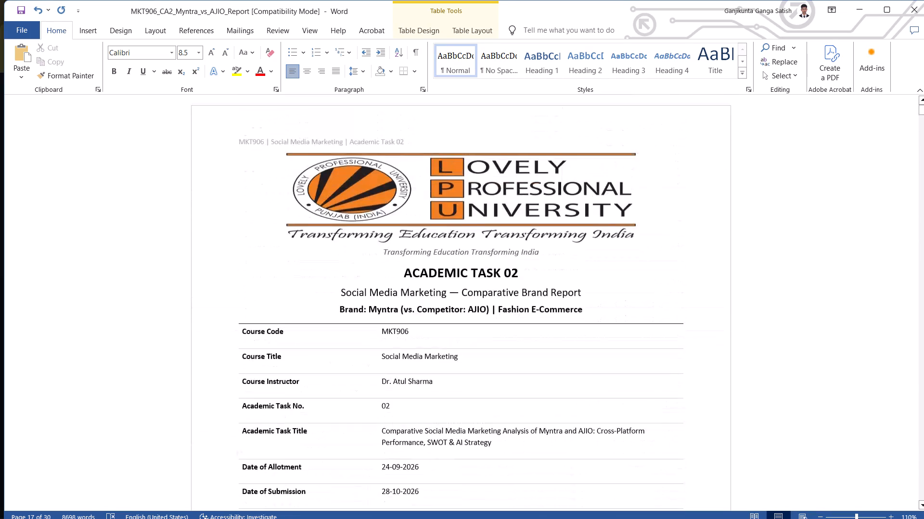
{"action": "scroll", "coordinate": [454, 311], "scroll_direction": "up", "scroll_amount": 5}
Review the report from the declaration and executive summary through the brand overviews, Instagram profile screenshots and section 5 comparison table.
{"action": "scroll", "coordinate": [454, 311], "scroll_direction": "down", "scroll_amount": 3}
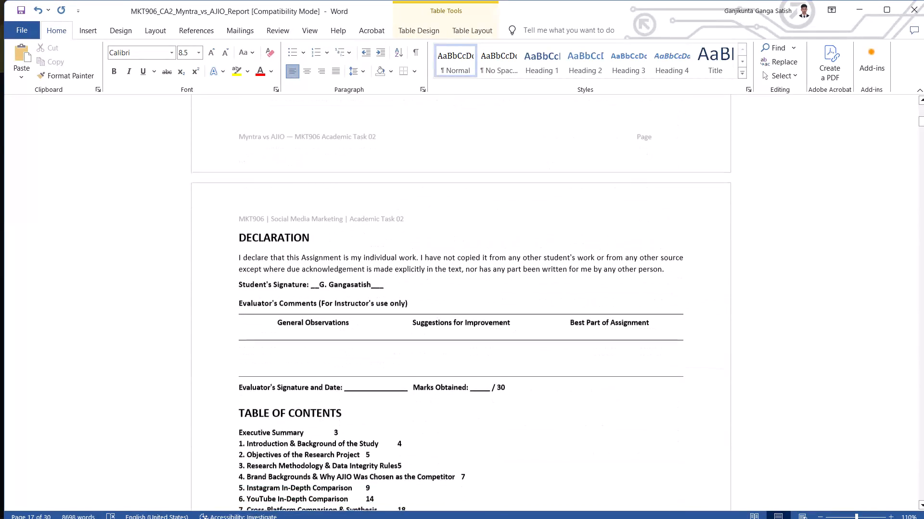
{"action": "scroll", "coordinate": [454, 311], "scroll_direction": "down", "scroll_amount": 4}
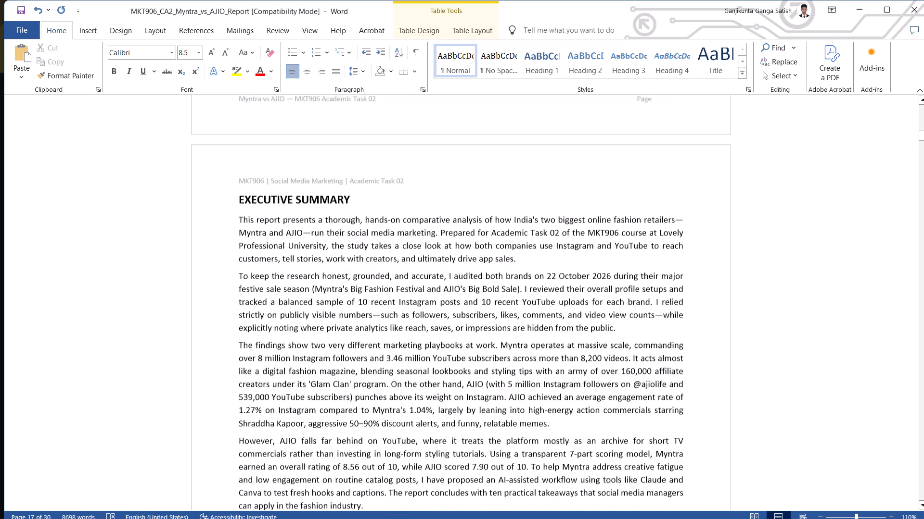
{"action": "scroll", "coordinate": [454, 311], "scroll_direction": "down", "scroll_amount": 7}
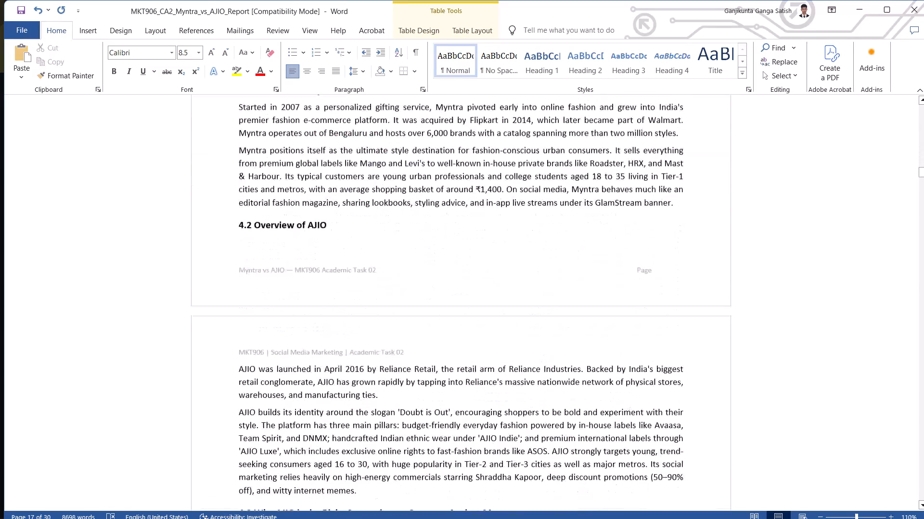
{"action": "scroll", "coordinate": [454, 311], "scroll_direction": "down", "scroll_amount": 4}
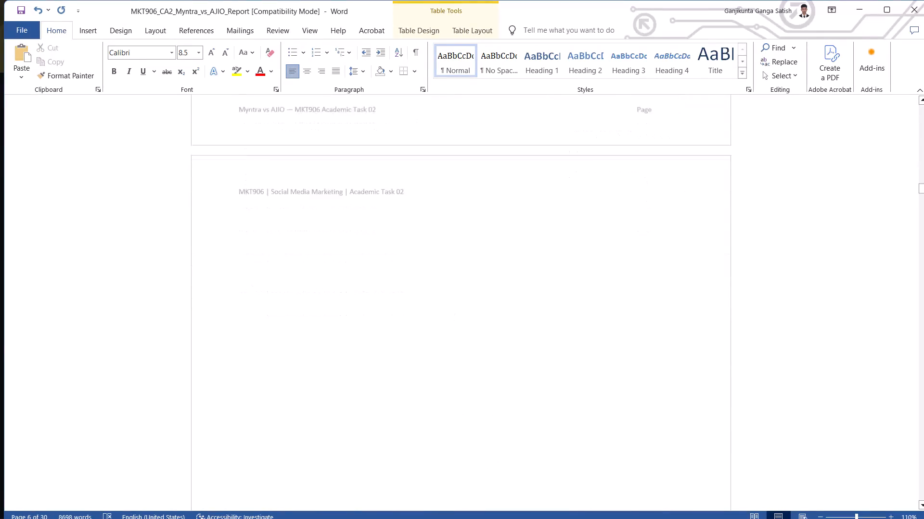
{"action": "scroll", "coordinate": [454, 311], "scroll_direction": "down", "scroll_amount": 3}
{"action": "scroll", "coordinate": [454, 311], "scroll_direction": "up", "scroll_amount": 4}
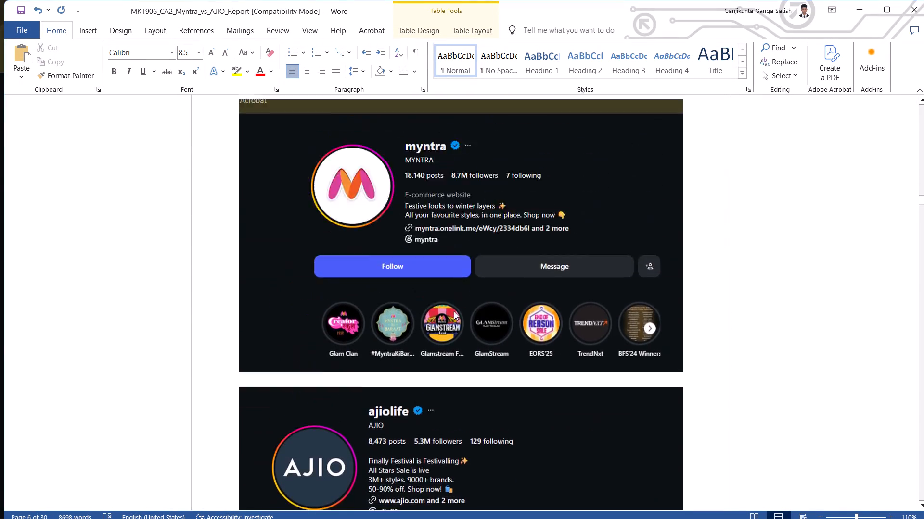
{"action": "scroll", "coordinate": [454, 311], "scroll_direction": "down", "scroll_amount": 2}
{"action": "scroll", "coordinate": [454, 311], "scroll_direction": "up", "scroll_amount": 4}
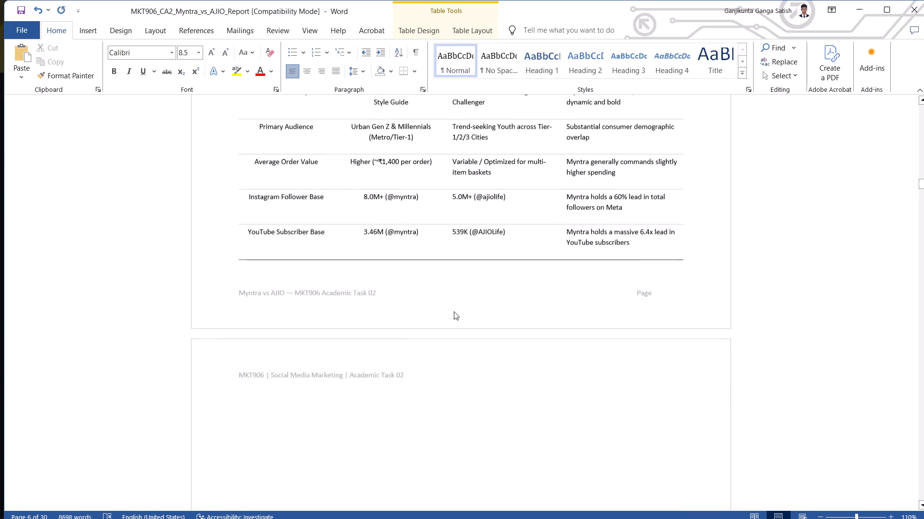
{"action": "scroll", "coordinate": [454, 311], "scroll_direction": "down", "scroll_amount": 12}
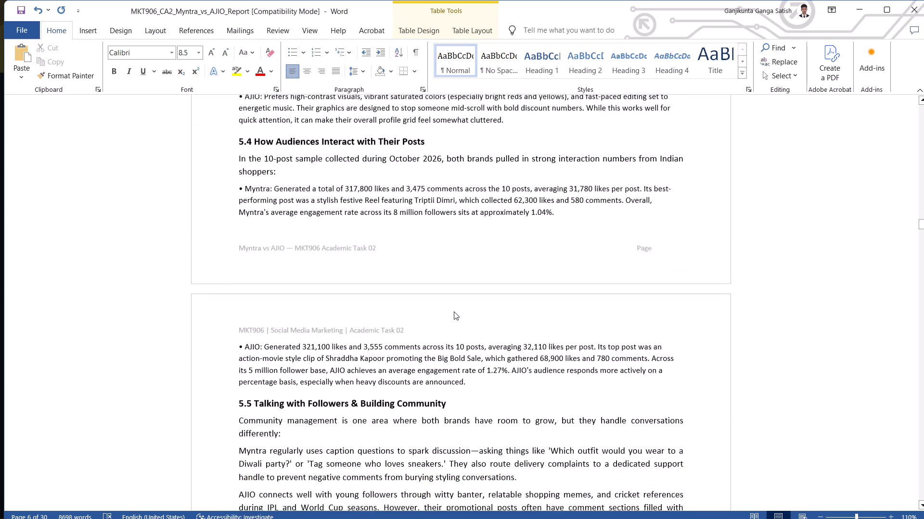
{"action": "scroll", "coordinate": [454, 311], "scroll_direction": "down", "scroll_amount": 1}
{"action": "scroll", "coordinate": [454, 311], "scroll_direction": "up", "scroll_amount": 4}
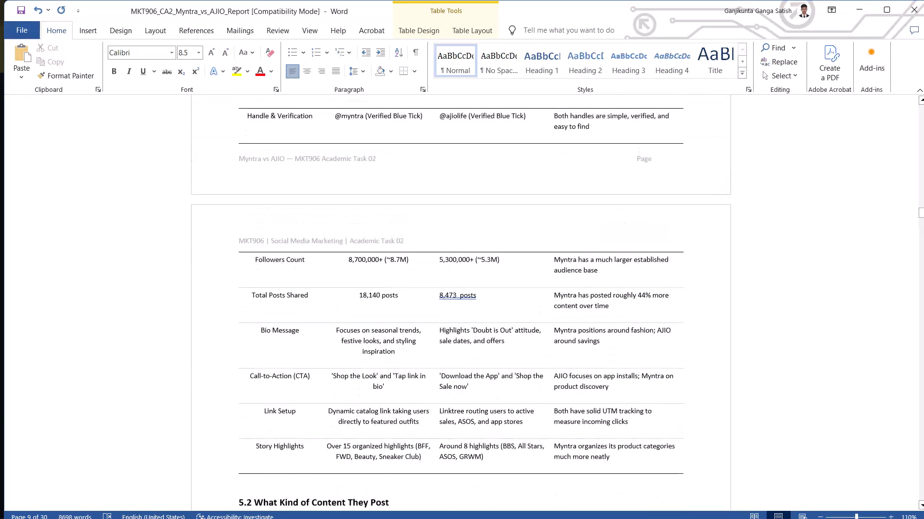
Review the section 6 YouTube channel screenshots and the section 8.1 Instagram and YouTube sample datasets.
{"action": "scroll", "coordinate": [454, 311], "scroll_direction": "down", "scroll_amount": 7}
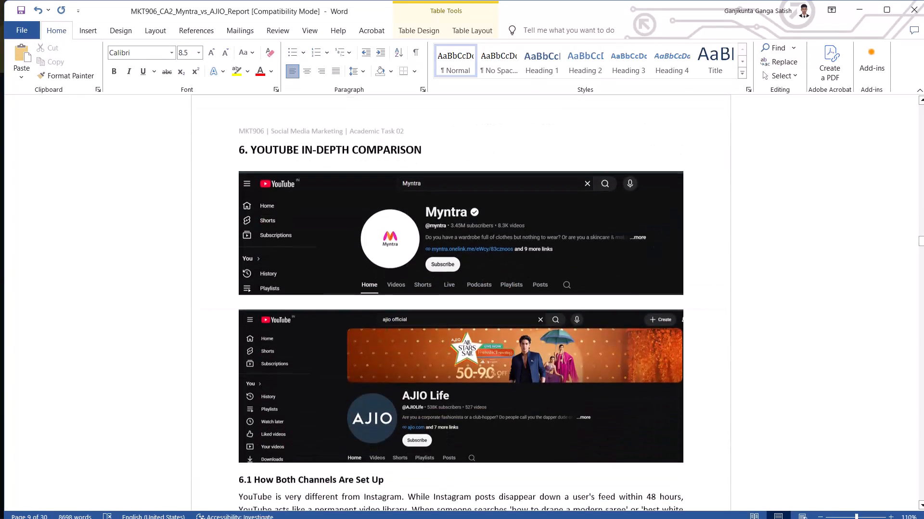
{"action": "scroll", "coordinate": [454, 311], "scroll_direction": "down", "scroll_amount": 5}
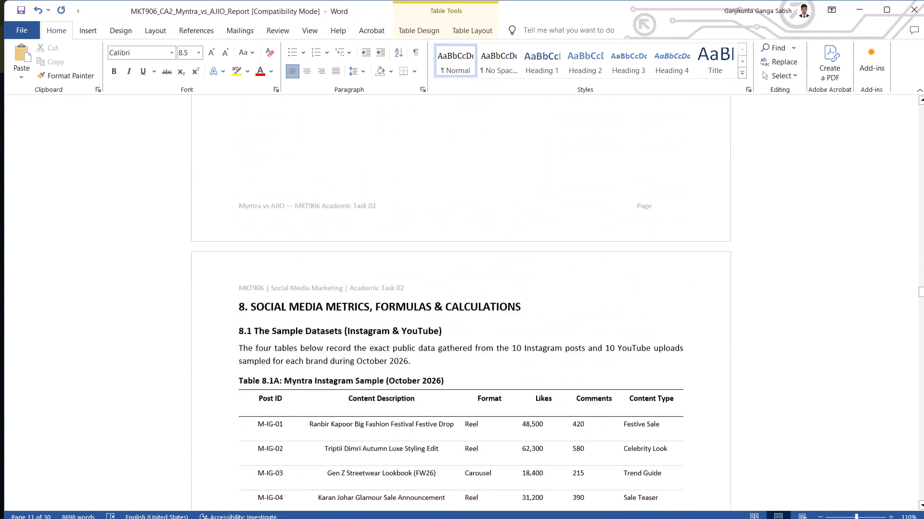
{"action": "scroll", "coordinate": [454, 311], "scroll_direction": "up", "scroll_amount": 2}
{"action": "scroll", "coordinate": [454, 311], "scroll_direction": "down", "scroll_amount": 8}
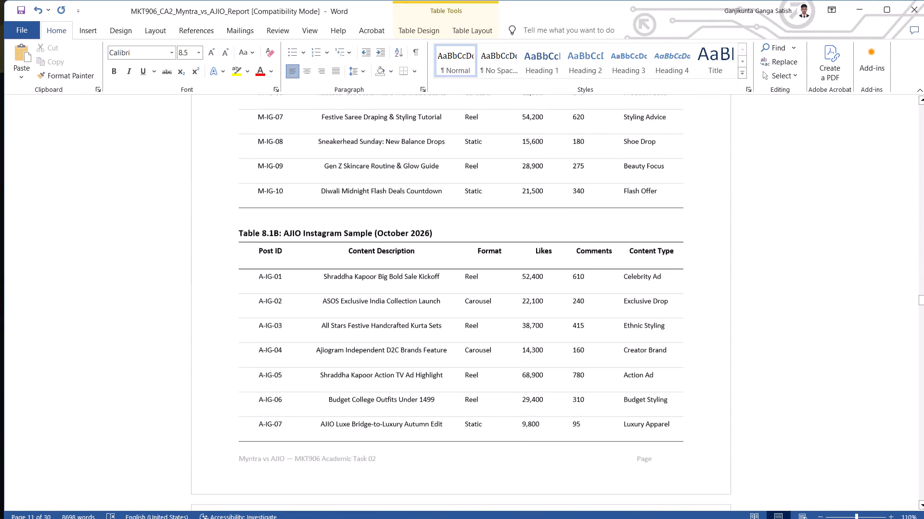
{"action": "scroll", "coordinate": [454, 311], "scroll_direction": "down", "scroll_amount": 5}
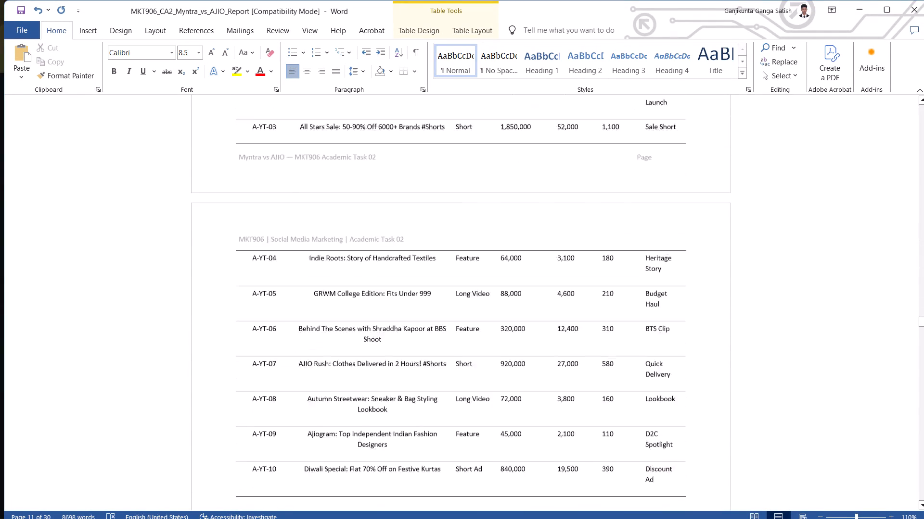
Examine the report's closing appendices, including the Appendix B screenshot index and the Appendix C table on public and private data.
{"action": "scroll", "coordinate": [454, 311], "scroll_direction": "down", "scroll_amount": 5}
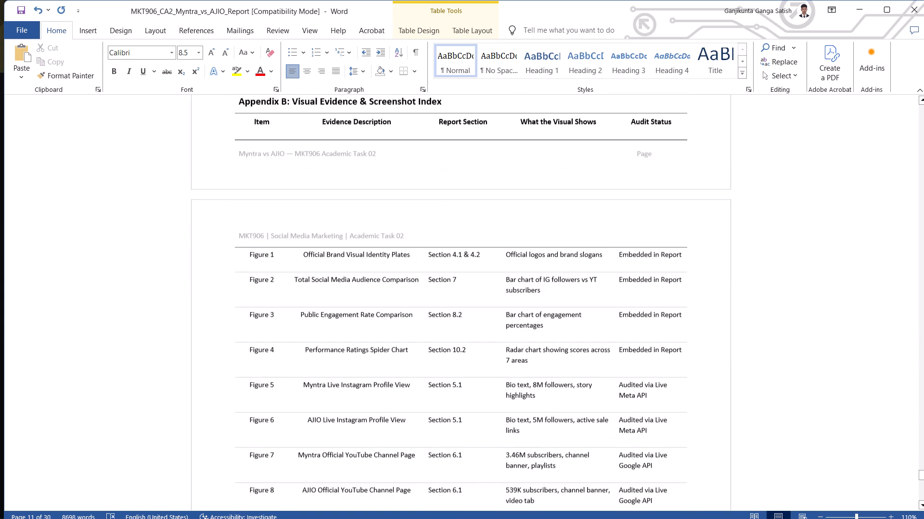
{"action": "scroll", "coordinate": [454, 311], "scroll_direction": "down", "scroll_amount": 2}
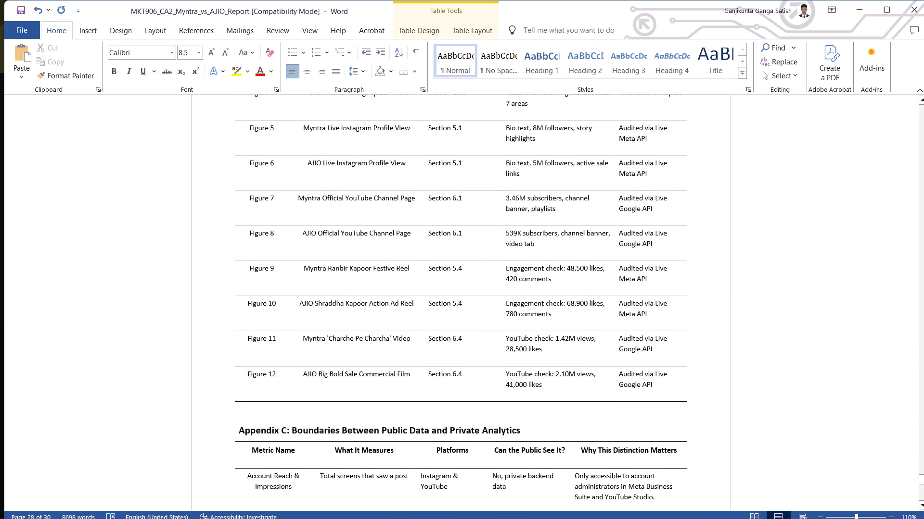
{"action": "scroll", "coordinate": [454, 311], "scroll_direction": "down", "scroll_amount": 6}
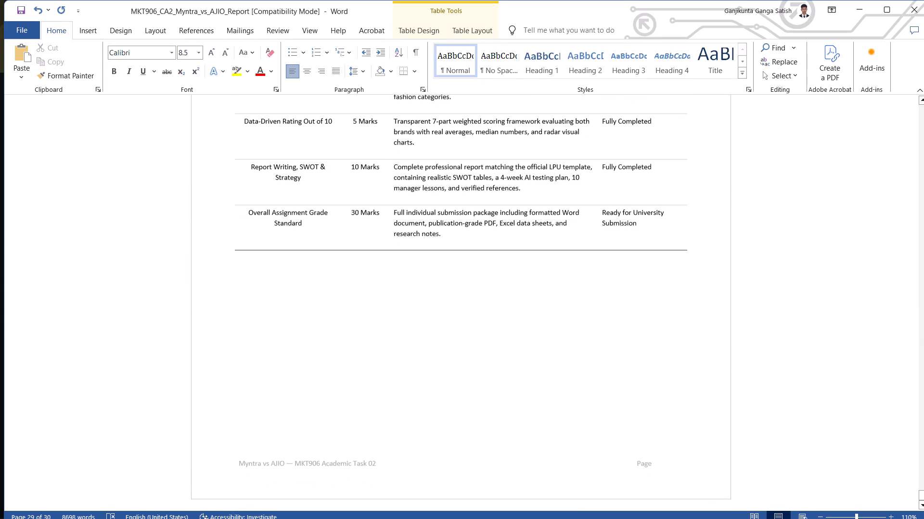
{"action": "scroll", "coordinate": [454, 311], "scroll_direction": "down", "scroll_amount": 4}
{"action": "scroll", "coordinate": [454, 311], "scroll_direction": "up", "scroll_amount": 3}
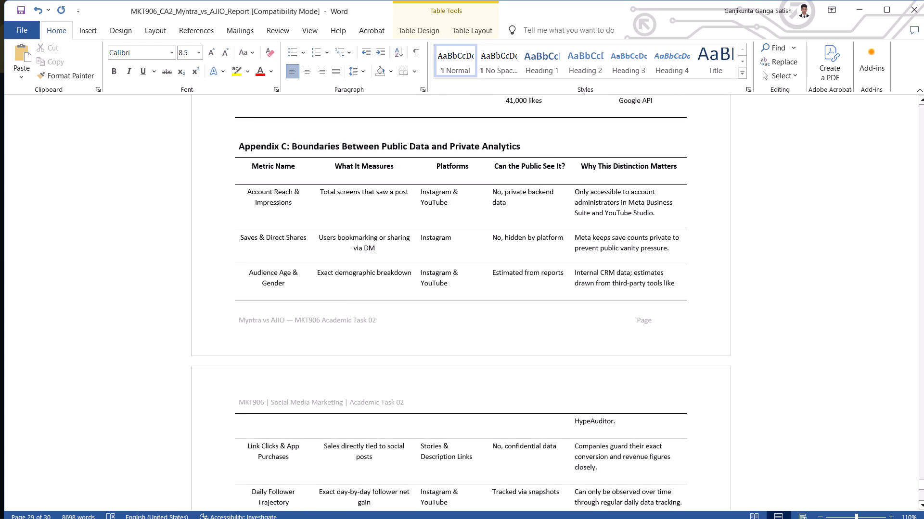
{"action": "scroll", "coordinate": [454, 311], "scroll_direction": "down", "scroll_amount": 1}
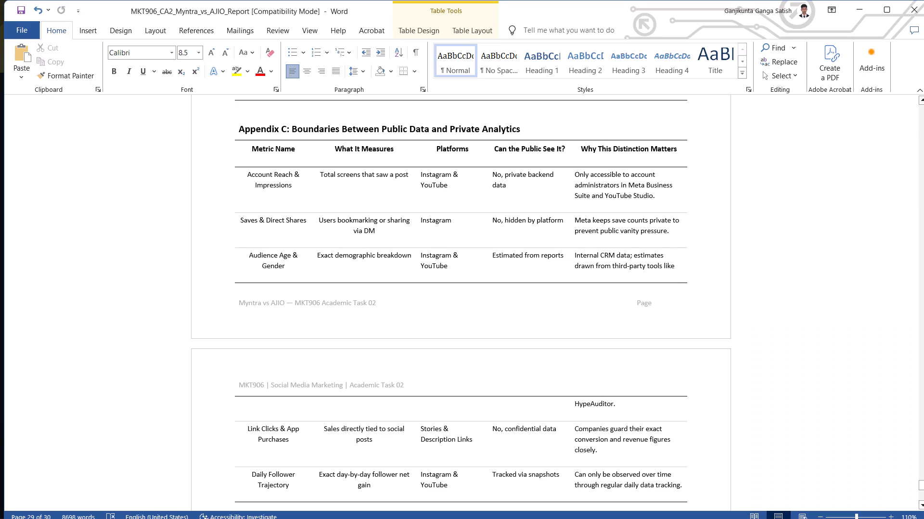
{"action": "scroll", "coordinate": [256, 265], "scroll_direction": "up", "scroll_amount": 3}
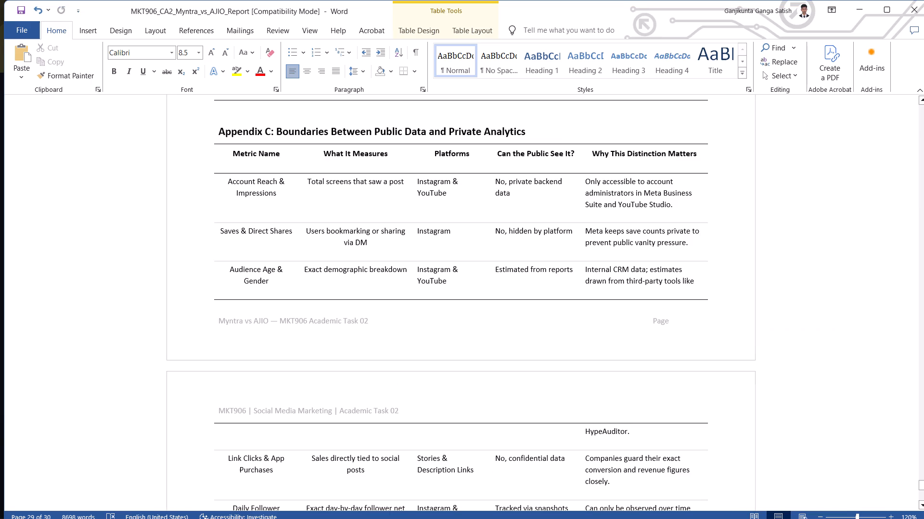
{"action": "scroll", "coordinate": [256, 265], "scroll_direction": "up", "scroll_amount": 4}
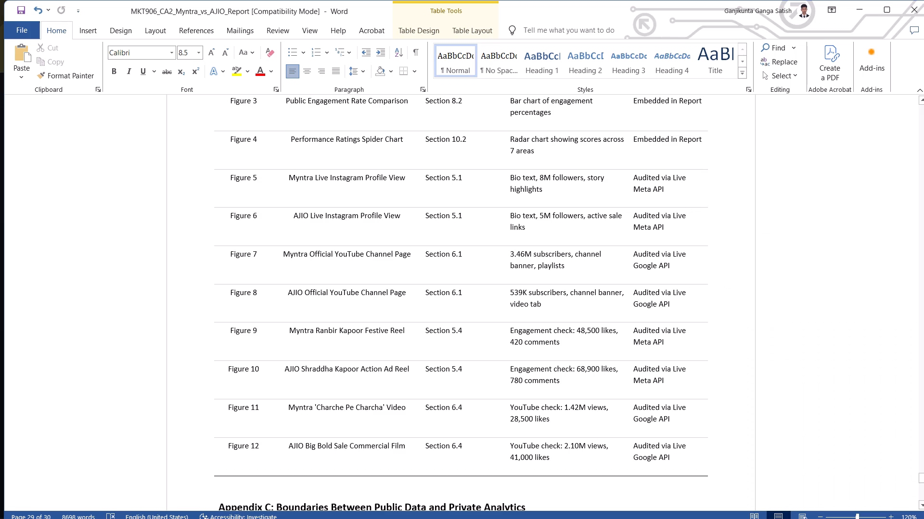
Save the updated MKT906_CA2_Myntra_vs_AJIO_Report document under its existing name.
{"action": "left_click", "coordinate": [25, 22]}
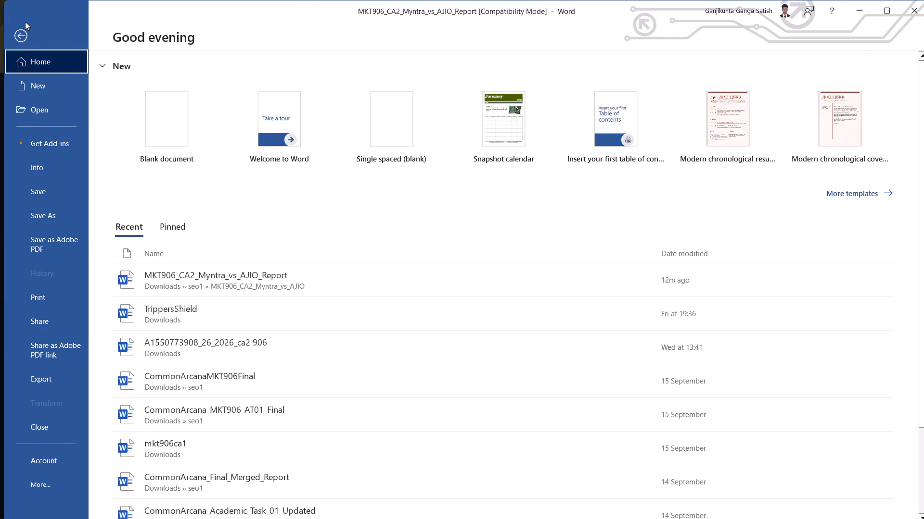
{"action": "left_click", "coordinate": [40, 191]}
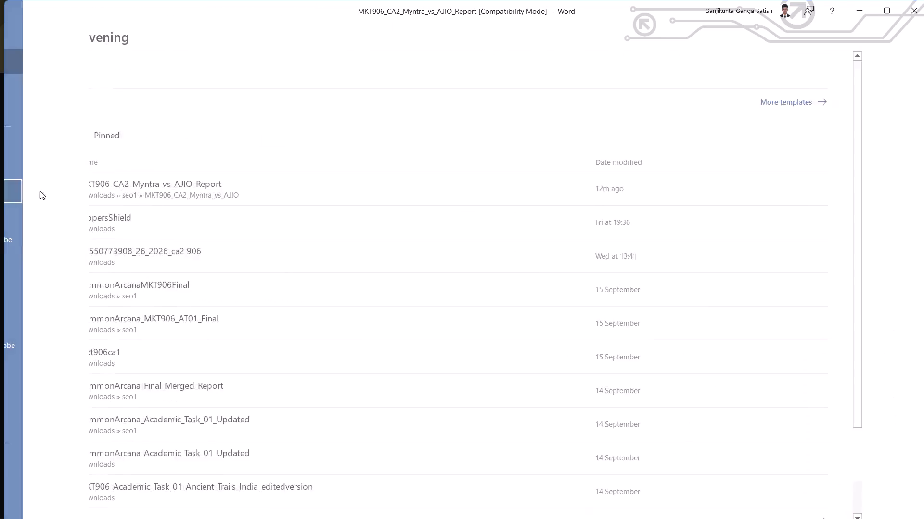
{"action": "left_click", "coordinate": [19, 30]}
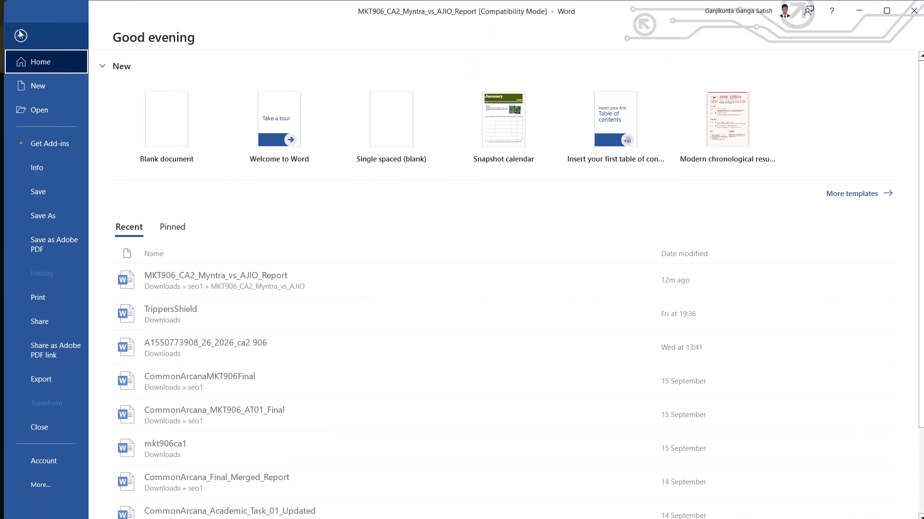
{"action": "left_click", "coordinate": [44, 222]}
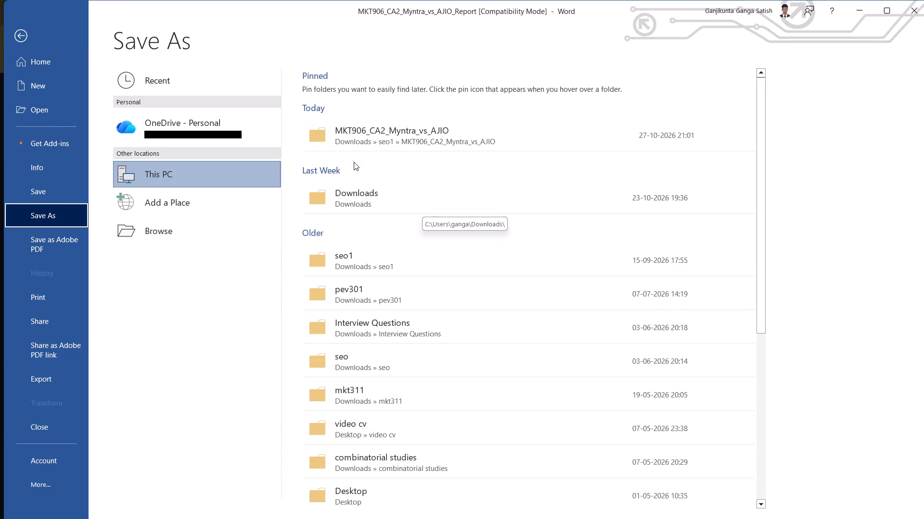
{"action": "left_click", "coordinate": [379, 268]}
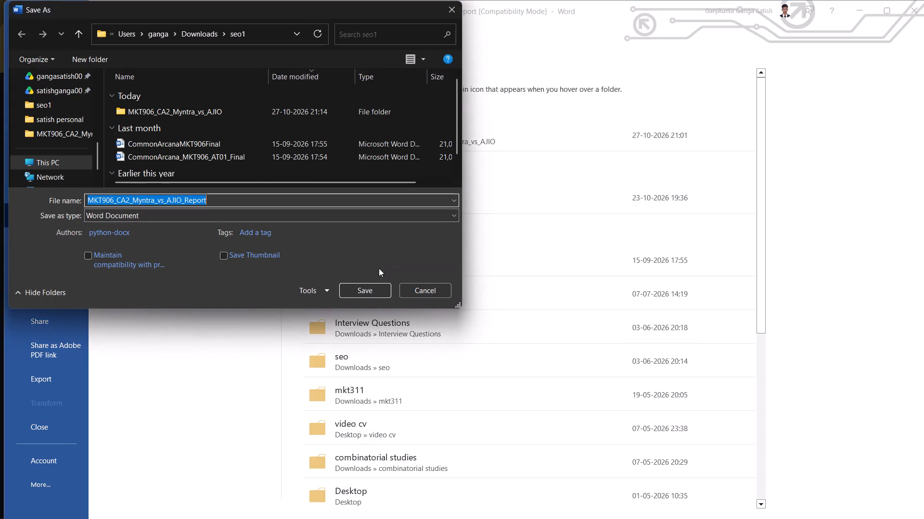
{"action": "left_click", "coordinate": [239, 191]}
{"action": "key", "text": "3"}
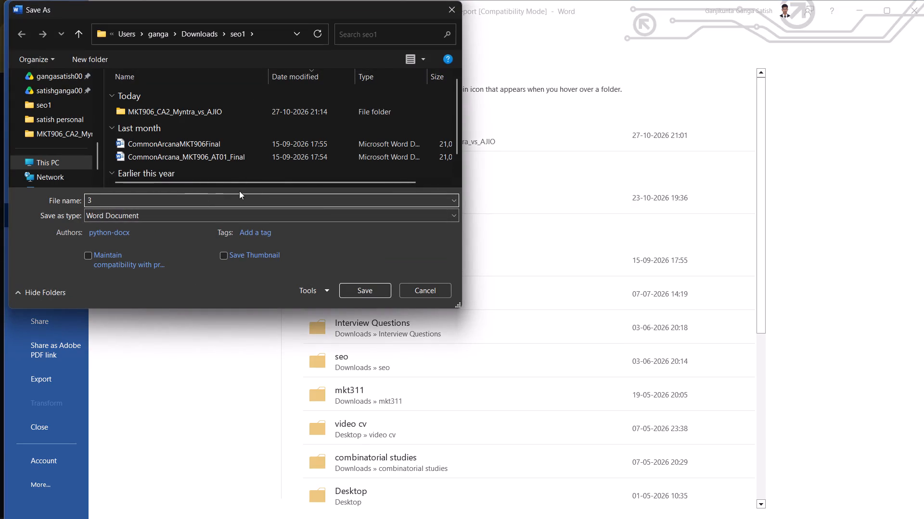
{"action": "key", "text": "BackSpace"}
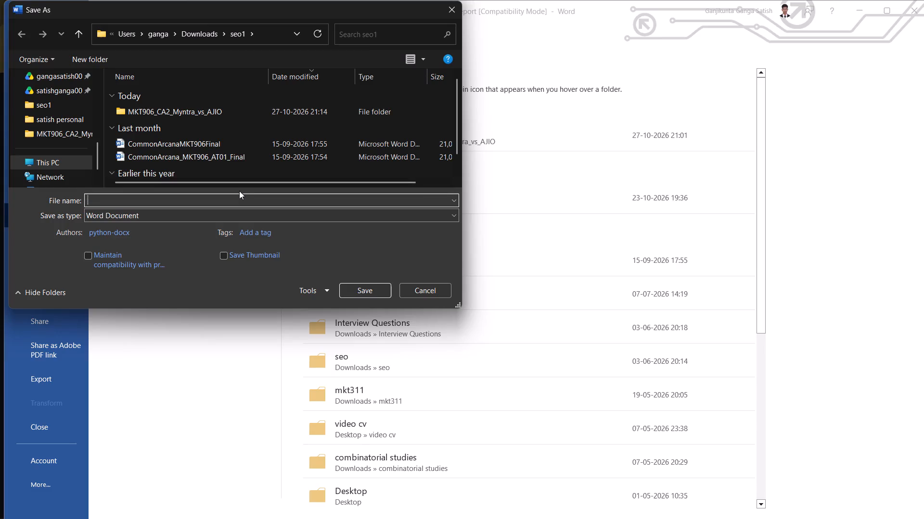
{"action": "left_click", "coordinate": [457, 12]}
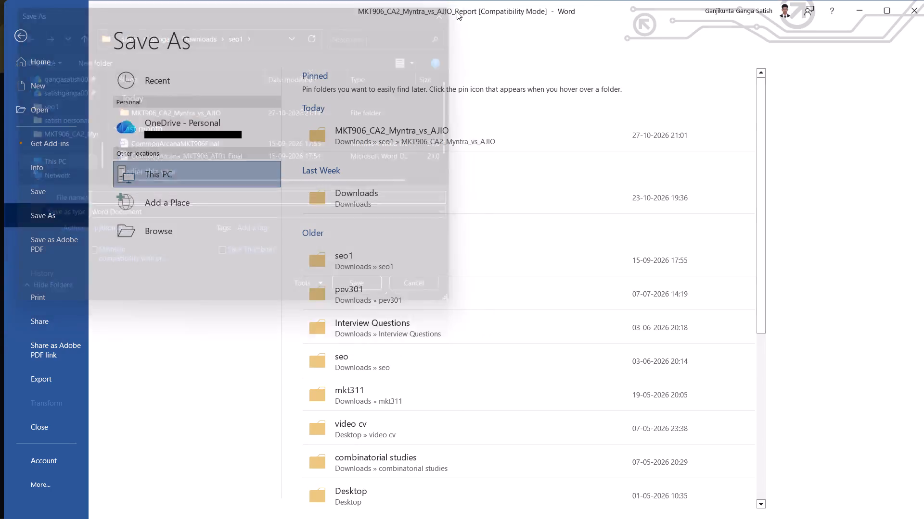
Save the report as a PDF named MKT906_CA2_Myntra_vs_AJIO_Report2 in the MKT906_CA2_Myntra_vs_AJIO folder inside seo1.
{"action": "left_click", "coordinate": [379, 261]}
{"action": "left_click", "coordinate": [379, 261]}
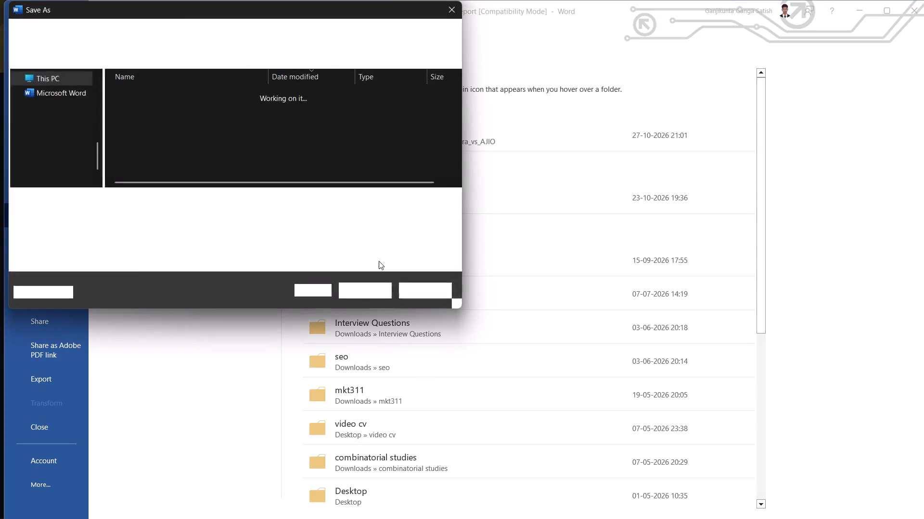
{"action": "left_click", "coordinate": [267, 194]}
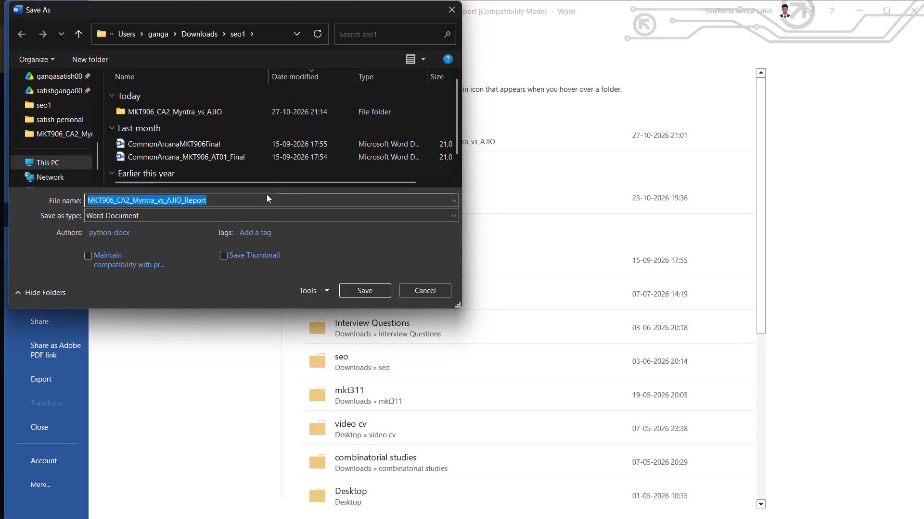
{"action": "left_click", "coordinate": [245, 197]}
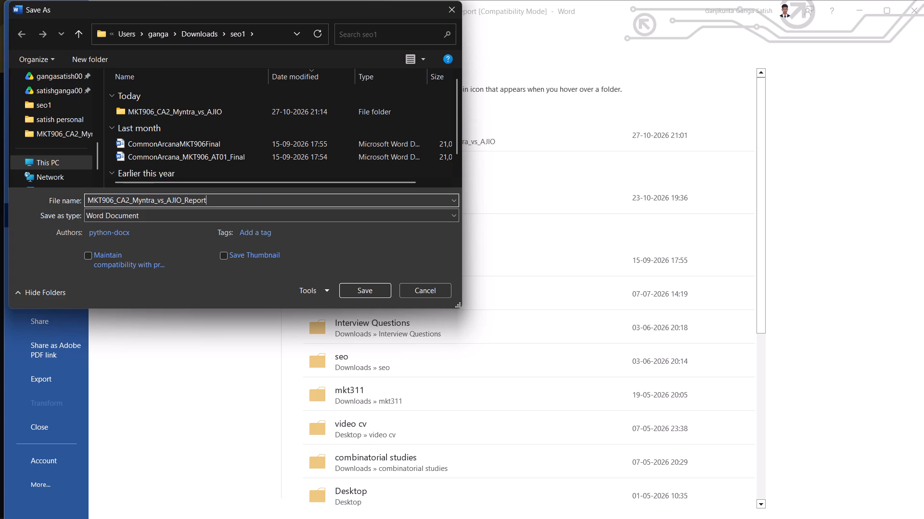
{"action": "key", "text": "2"}
{"action": "left_click", "coordinate": [171, 214]}
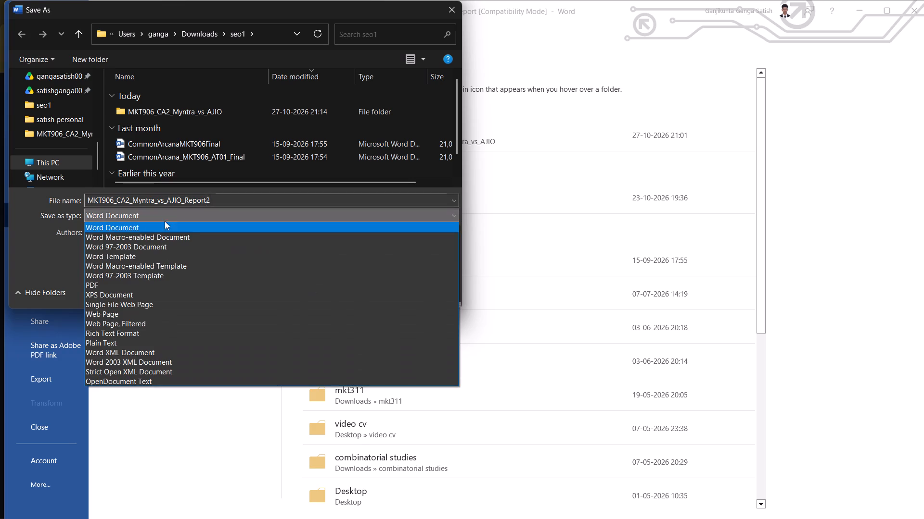
{"action": "left_click", "coordinate": [101, 282]}
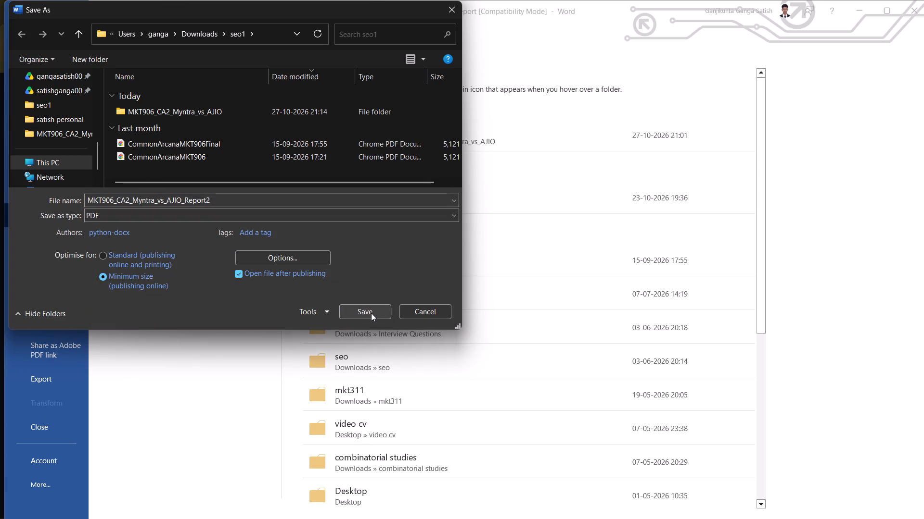
{"action": "double_click", "coordinate": [172, 106]}
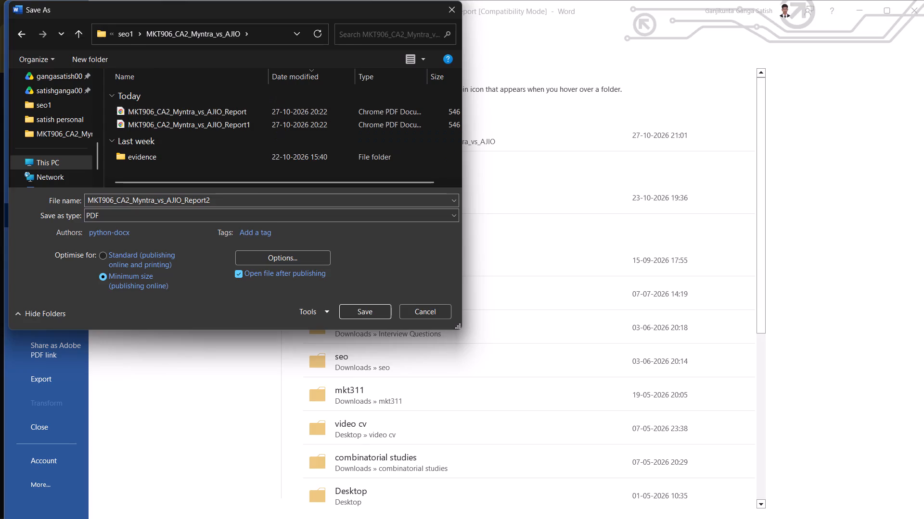
{"action": "left_click", "coordinate": [362, 312]}
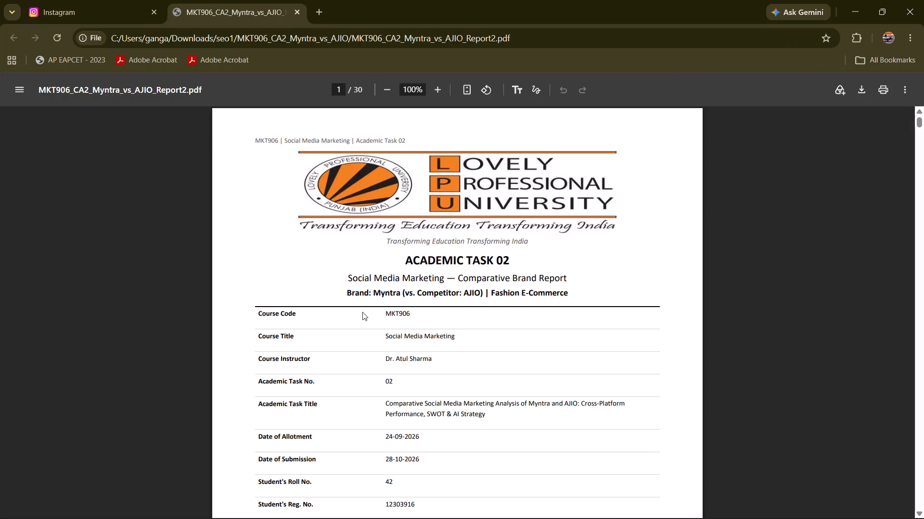
Review the exported PDF from the cover page through the section 5 Instagram and section 6.1 YouTube screenshots and comparison tables.
{"action": "scroll", "coordinate": [362, 312], "scroll_direction": "down", "scroll_amount": 3}
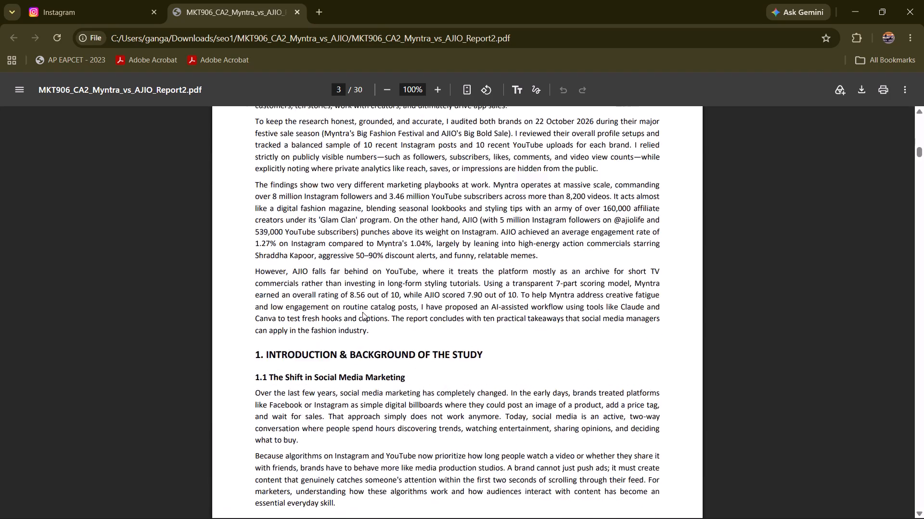
{"action": "scroll", "coordinate": [362, 312], "scroll_direction": "down", "scroll_amount": 1}
{"action": "scroll", "coordinate": [362, 312], "scroll_direction": "up", "scroll_amount": 1}
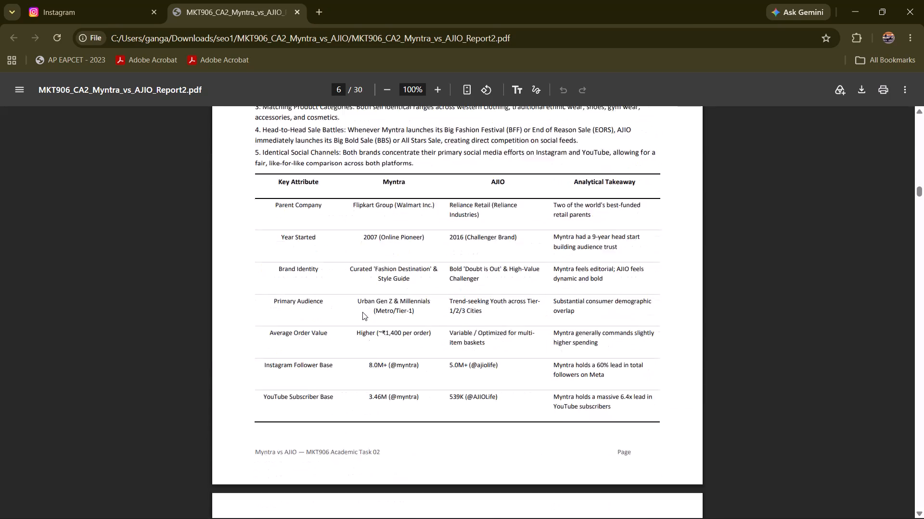
{"action": "scroll", "coordinate": [362, 312], "scroll_direction": "up", "scroll_amount": 1}
{"action": "scroll", "coordinate": [362, 312], "scroll_direction": "down", "scroll_amount": 2}
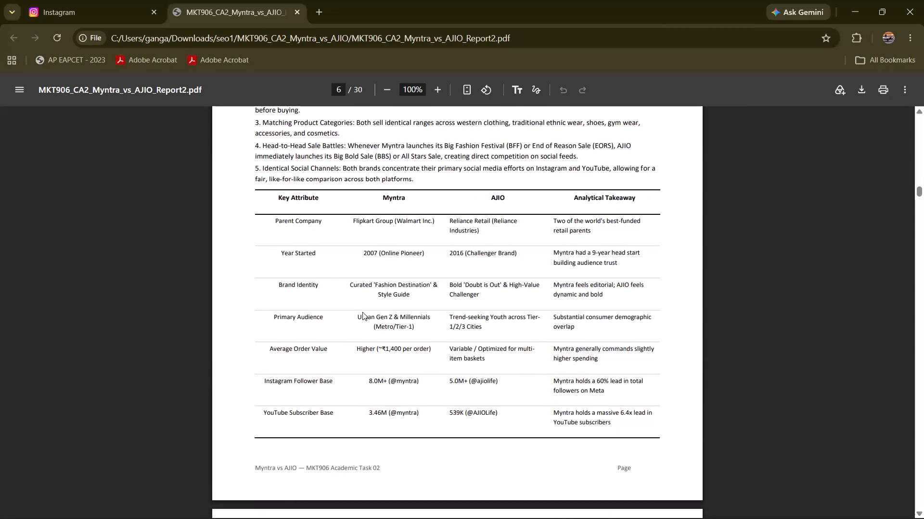
{"action": "scroll", "coordinate": [362, 312], "scroll_direction": "down", "scroll_amount": 4}
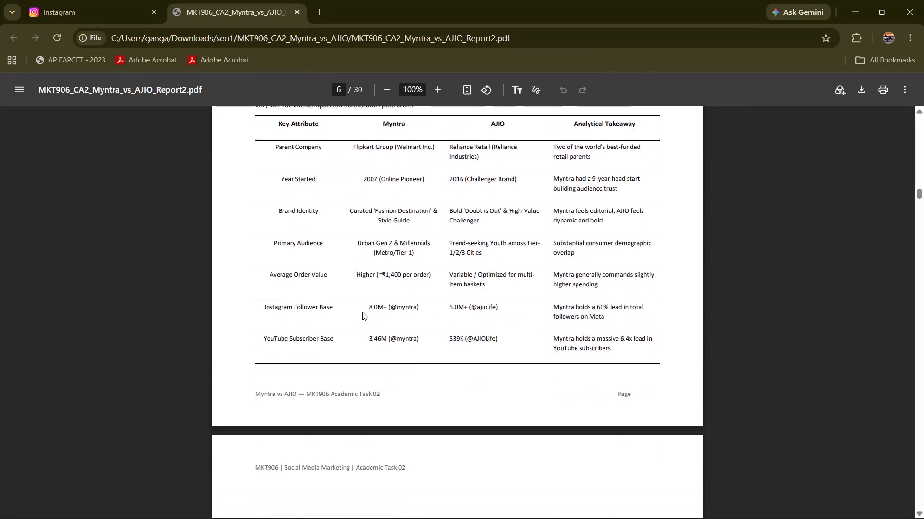
{"action": "scroll", "coordinate": [362, 312], "scroll_direction": "down", "scroll_amount": 5}
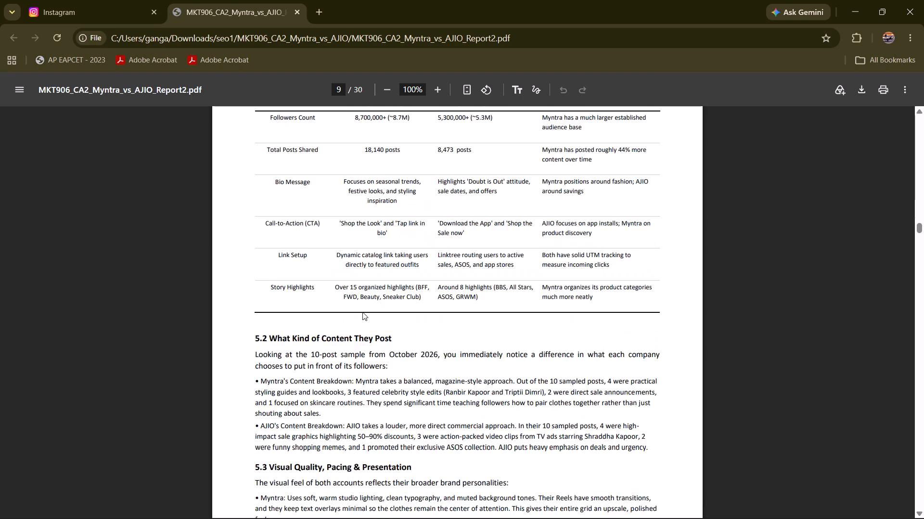
{"action": "scroll", "coordinate": [362, 312], "scroll_direction": "up", "scroll_amount": 5}
{"action": "scroll", "coordinate": [362, 312], "scroll_direction": "down", "scroll_amount": 1}
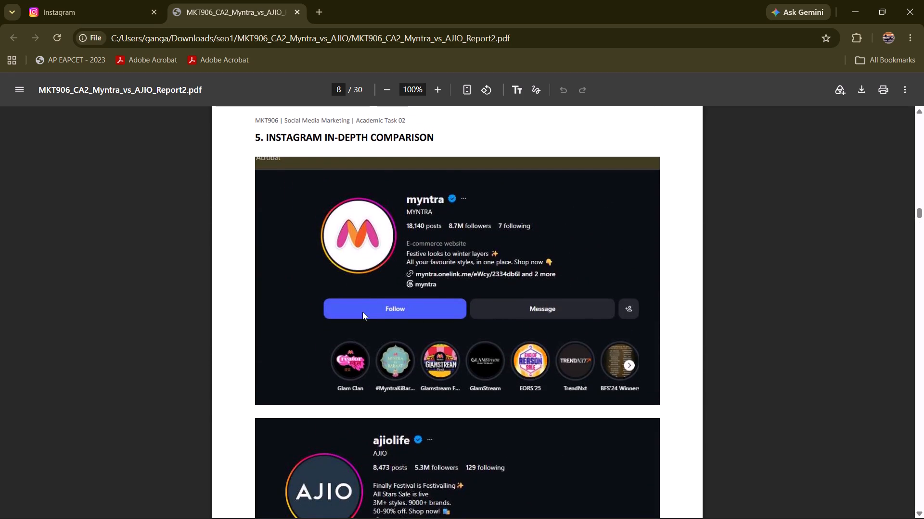
{"action": "scroll", "coordinate": [362, 312], "scroll_direction": "down", "scroll_amount": 4}
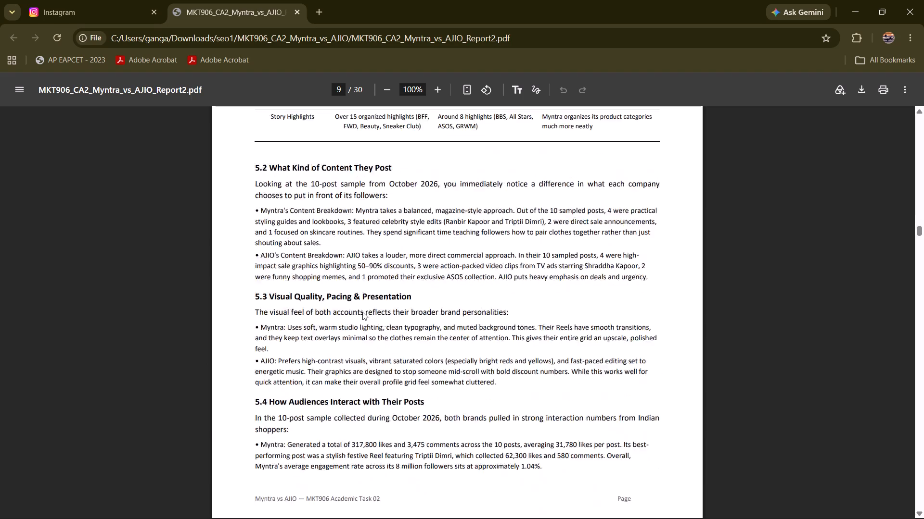
{"action": "scroll", "coordinate": [362, 312], "scroll_direction": "down", "scroll_amount": 1}
{"action": "scroll", "coordinate": [362, 312], "scroll_direction": "up", "scroll_amount": 1}
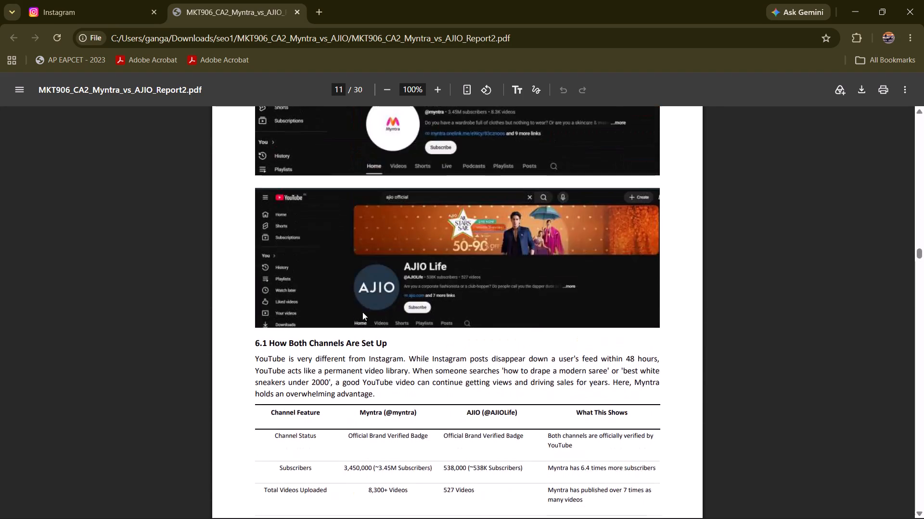
Review the rest of the exported PDF, from the section 6.1 channel table through the SWOT matrices, rating scores, rollout plan and appendices.
{"action": "scroll", "coordinate": [362, 312], "scroll_direction": "down", "scroll_amount": 4}
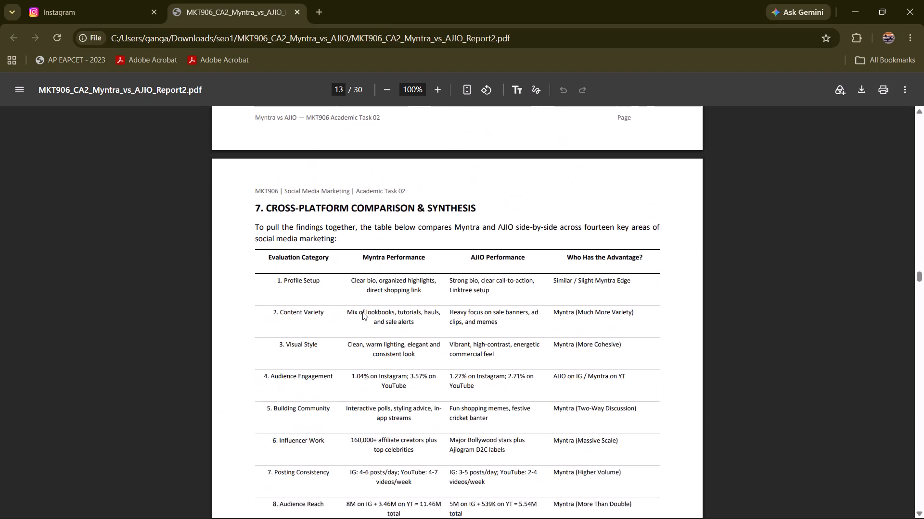
{"action": "scroll", "coordinate": [362, 312], "scroll_direction": "down", "scroll_amount": 4}
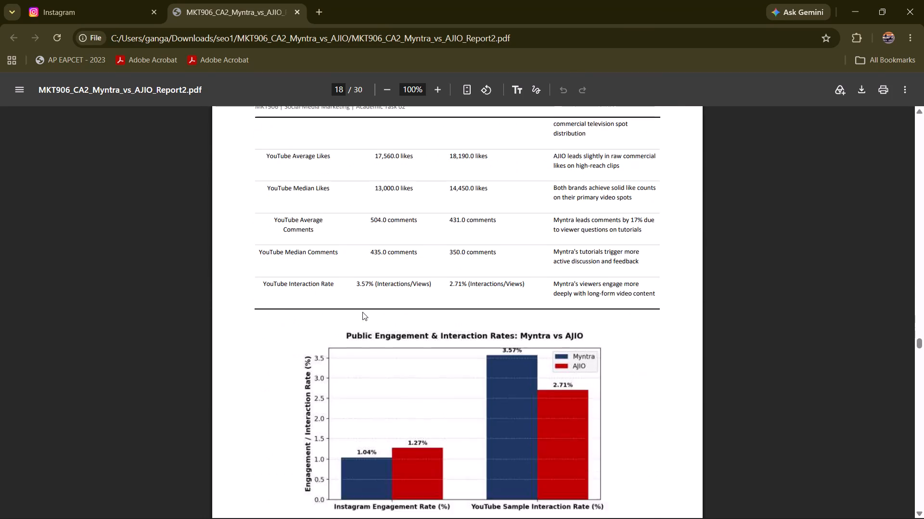
{"action": "scroll", "coordinate": [362, 312], "scroll_direction": "down", "scroll_amount": 4}
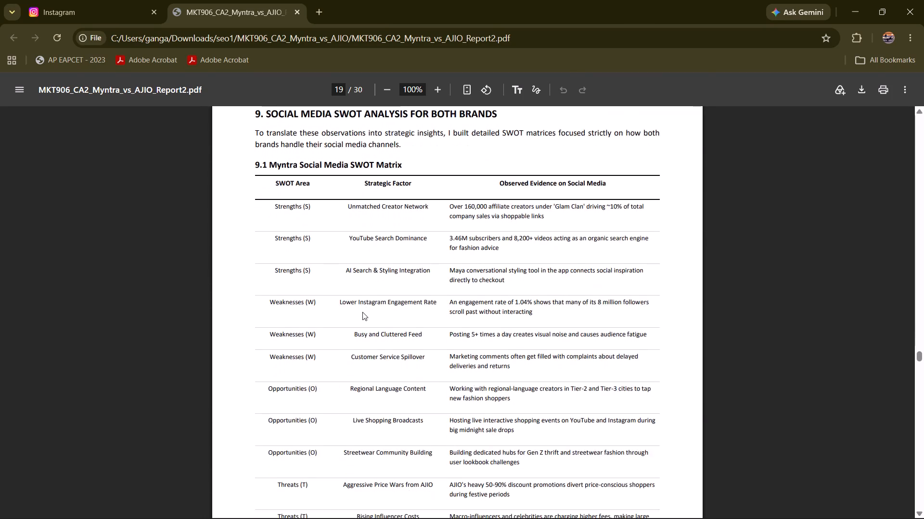
{"action": "scroll", "coordinate": [362, 312], "scroll_direction": "down", "scroll_amount": 3}
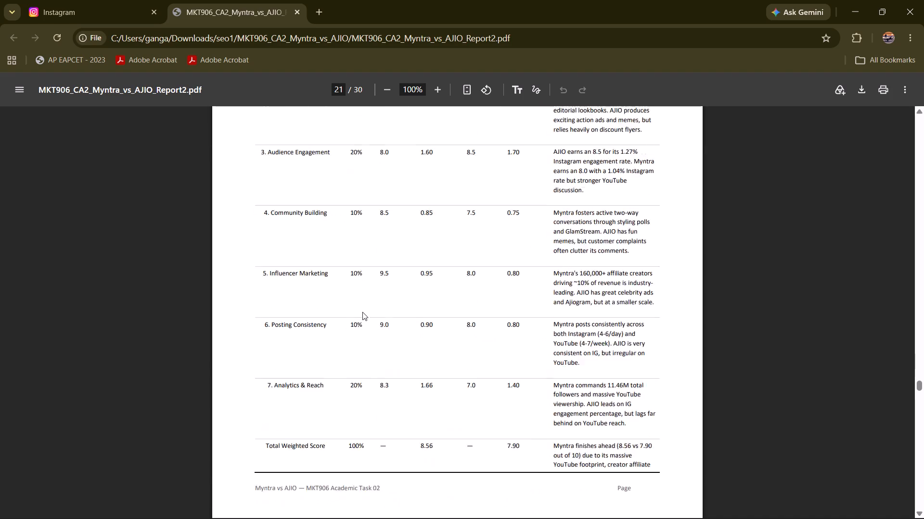
{"action": "scroll", "coordinate": [362, 312], "scroll_direction": "down", "scroll_amount": 1}
{"action": "scroll", "coordinate": [362, 312], "scroll_direction": "up", "scroll_amount": 3}
{"action": "scroll", "coordinate": [362, 312], "scroll_direction": "down", "scroll_amount": 1}
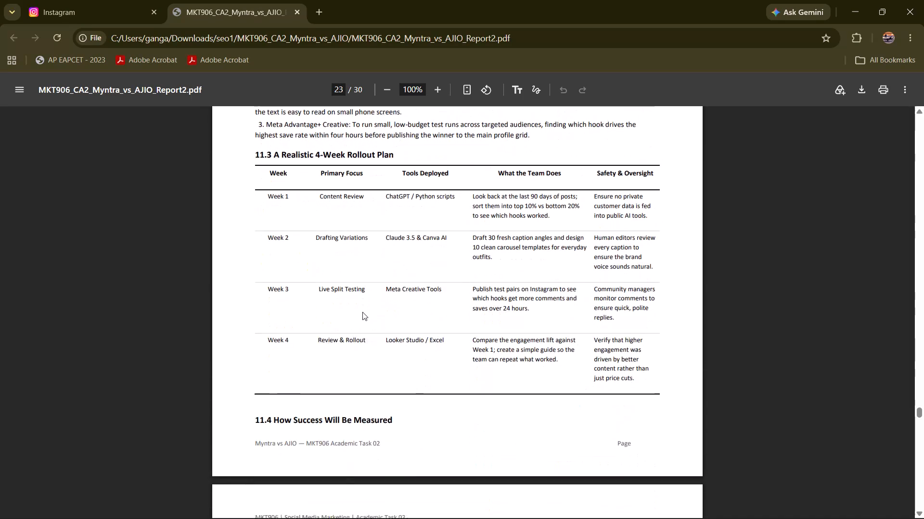
{"action": "scroll", "coordinate": [362, 312], "scroll_direction": "down", "scroll_amount": 4}
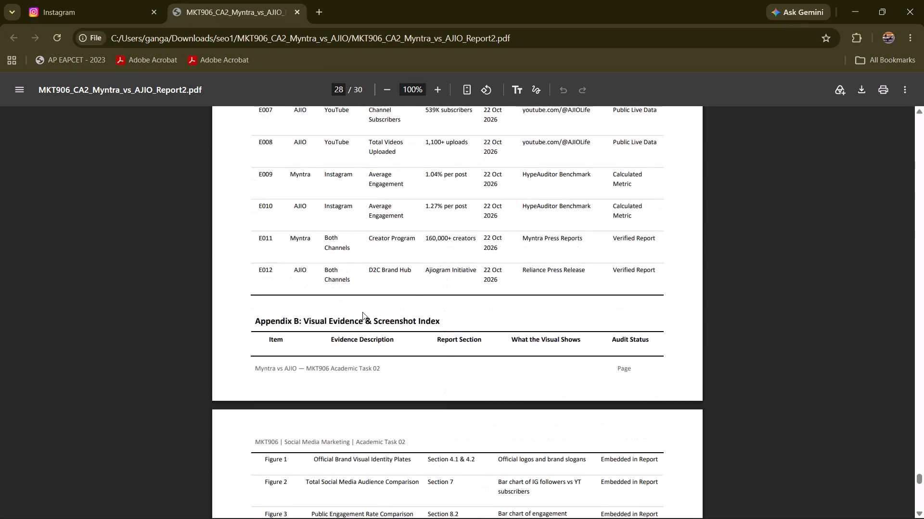
{"action": "scroll", "coordinate": [362, 312], "scroll_direction": "down", "scroll_amount": 3}
{"action": "scroll", "coordinate": [324, 113], "scroll_direction": "down", "scroll_amount": 1}
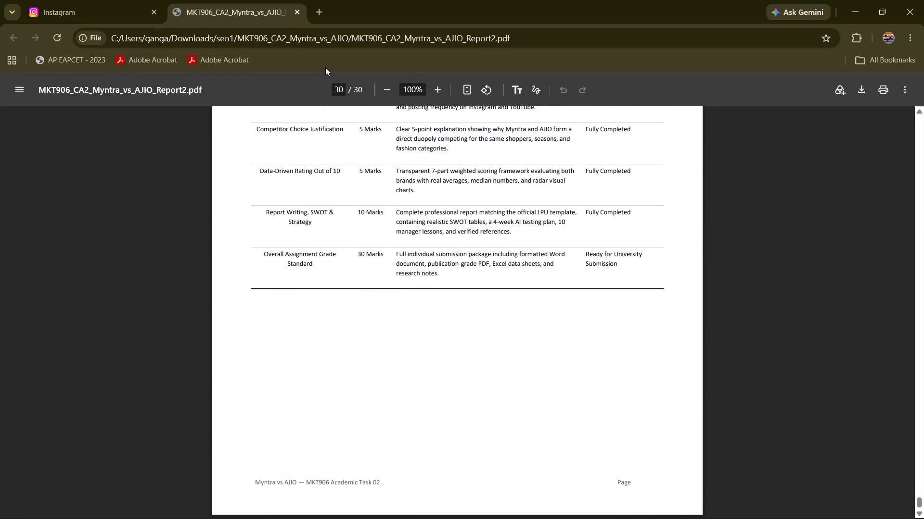
Close the exported PDF, the AJIO Instagram page, the Word report and the MKT906_CA2_Myntra_vs_AJIO folder window.
{"action": "left_click", "coordinate": [296, 12]}
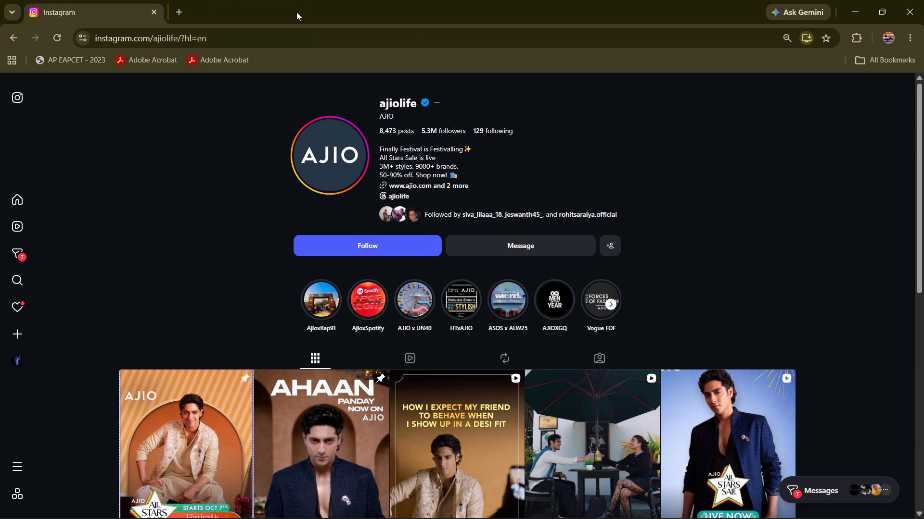
{"action": "scroll", "coordinate": [156, 17], "scroll_direction": "left", "scroll_amount": 1}
{"action": "left_click", "coordinate": [154, 14]}
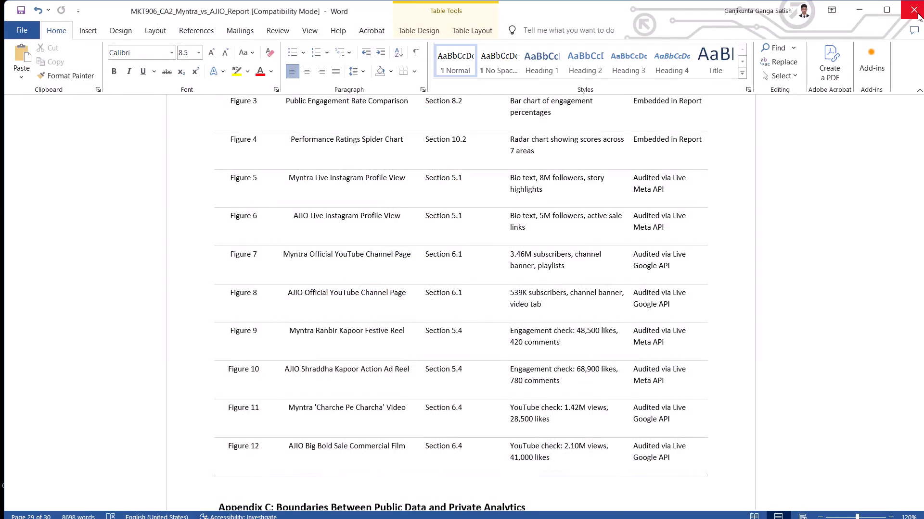
{"action": "left_click", "coordinate": [918, 13]}
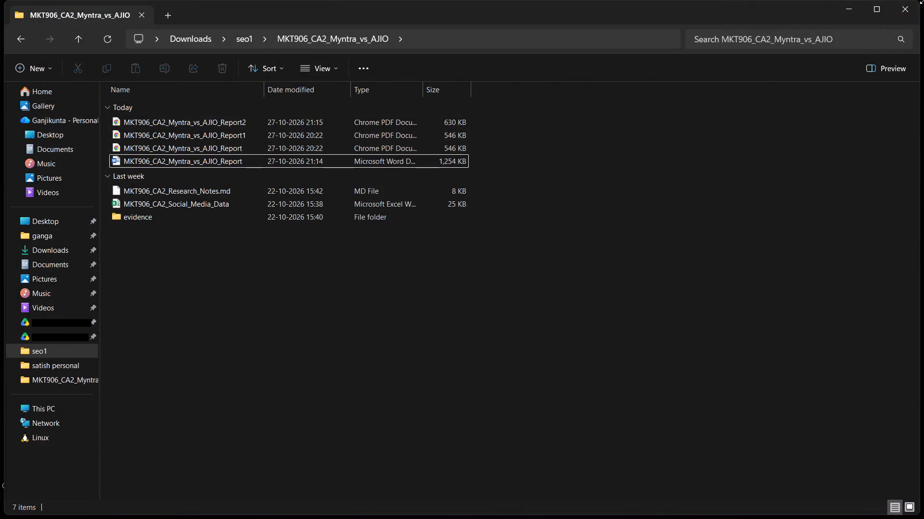
{"action": "left_click", "coordinate": [912, 6]}
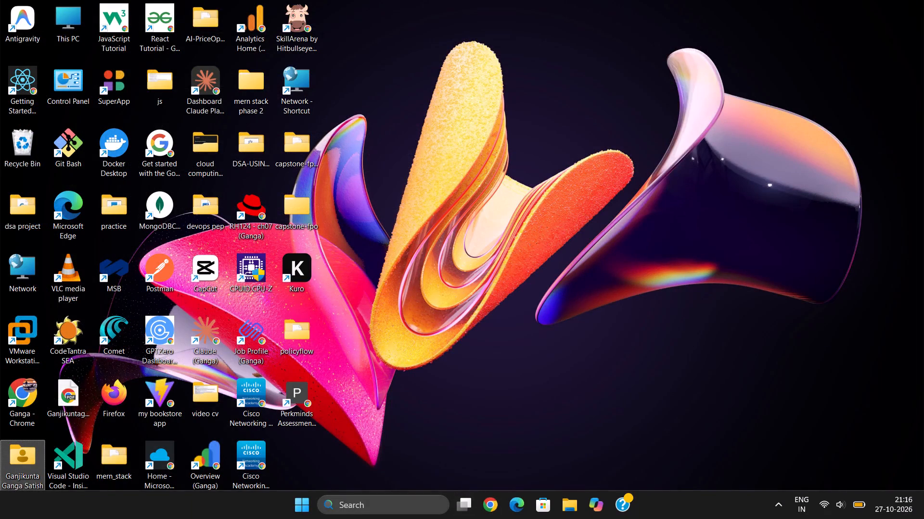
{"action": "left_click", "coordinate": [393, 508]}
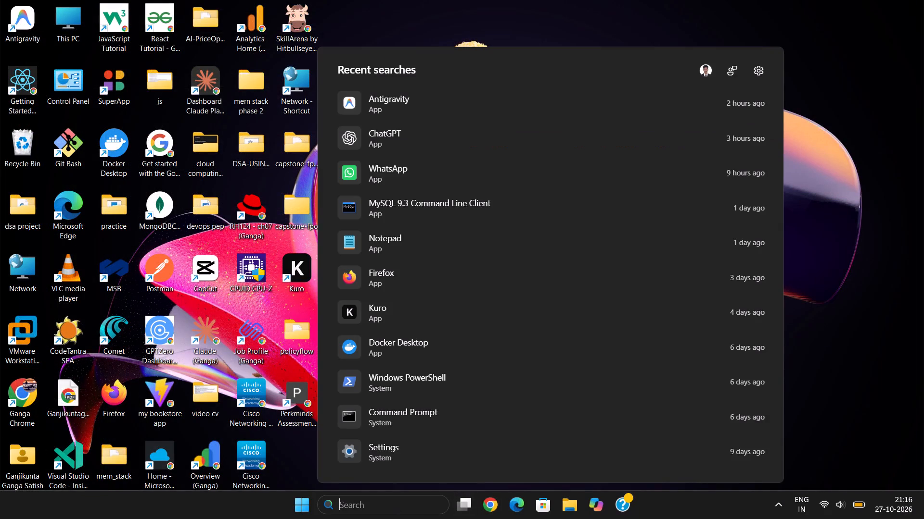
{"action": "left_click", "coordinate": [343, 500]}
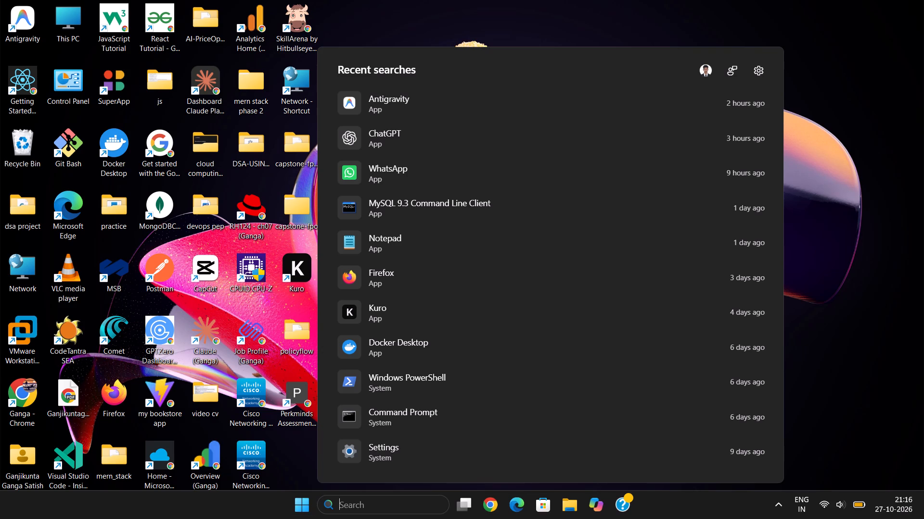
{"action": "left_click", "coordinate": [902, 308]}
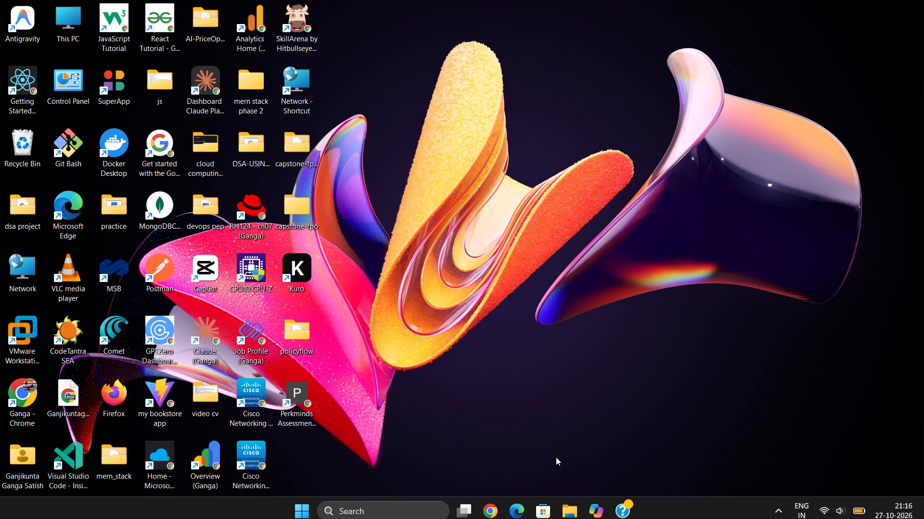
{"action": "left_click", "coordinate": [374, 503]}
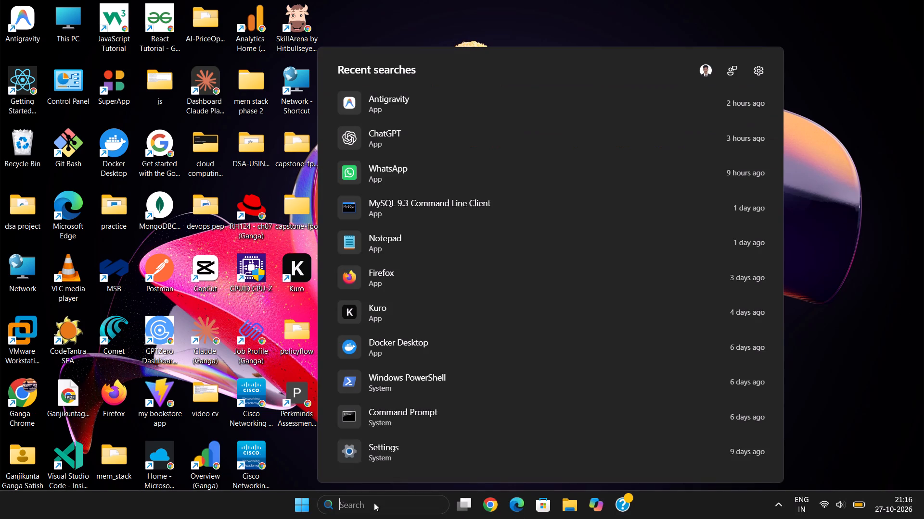